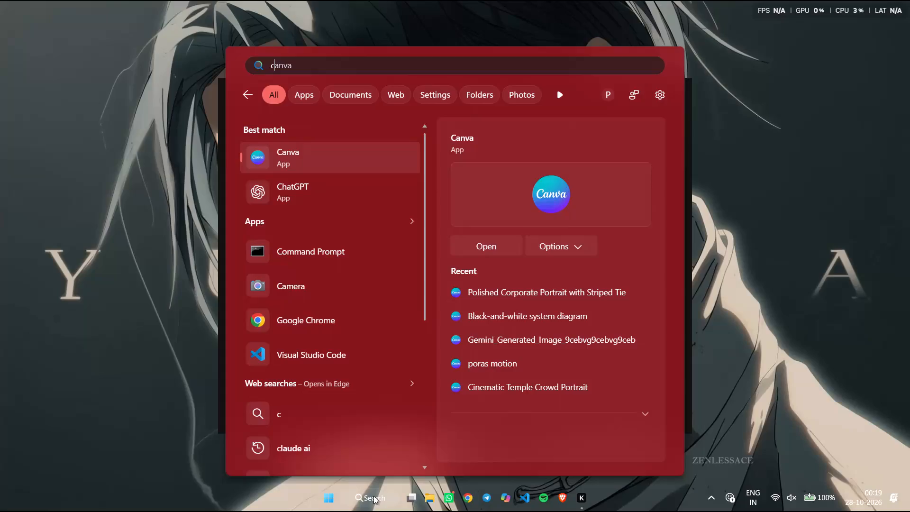
Open the Canva desktop app and dismiss the Canva Business free-trial offer to reach the home page.
key("Return")
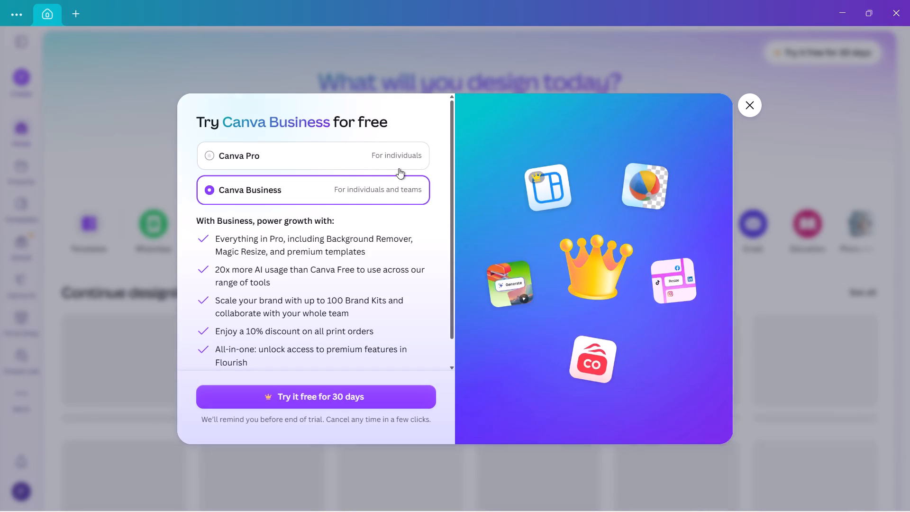
left_click(756, 109)
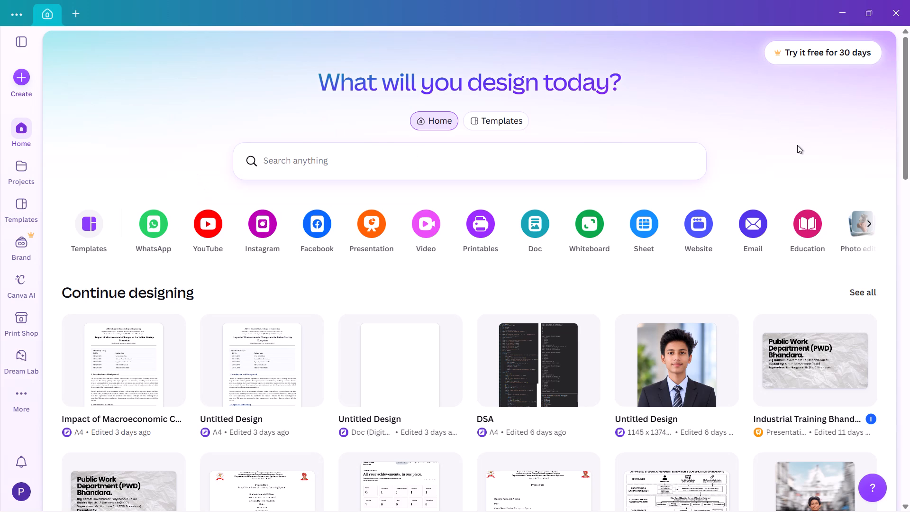
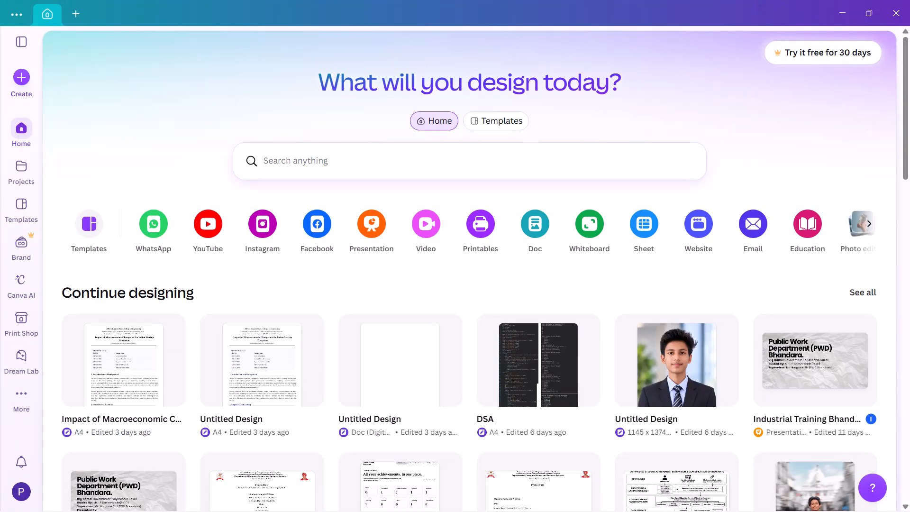
Open the recent A4 design named DSA from the designs under Continue designing.
left_click(536, 370)
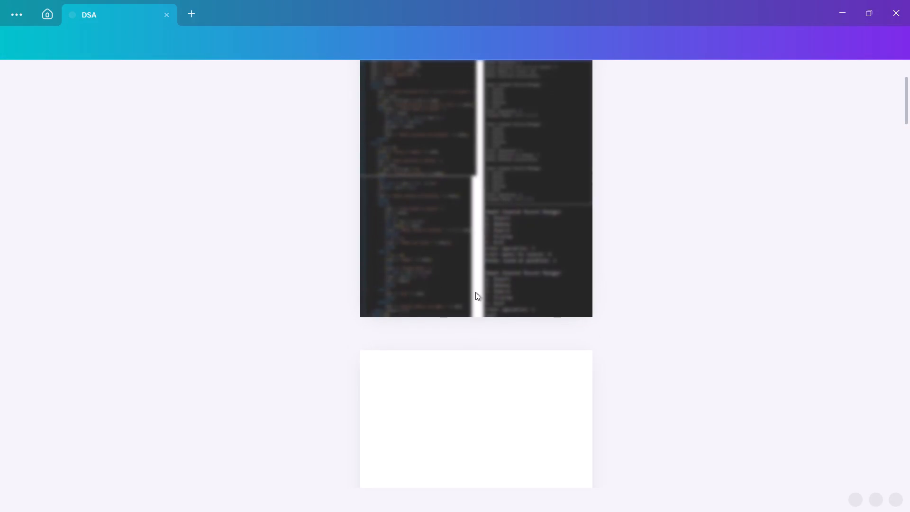
Delete all the code and output screenshots on pages 1, 2 and 3 of the DSA design, one page at a time.
scroll(498, 248, "up", 8)
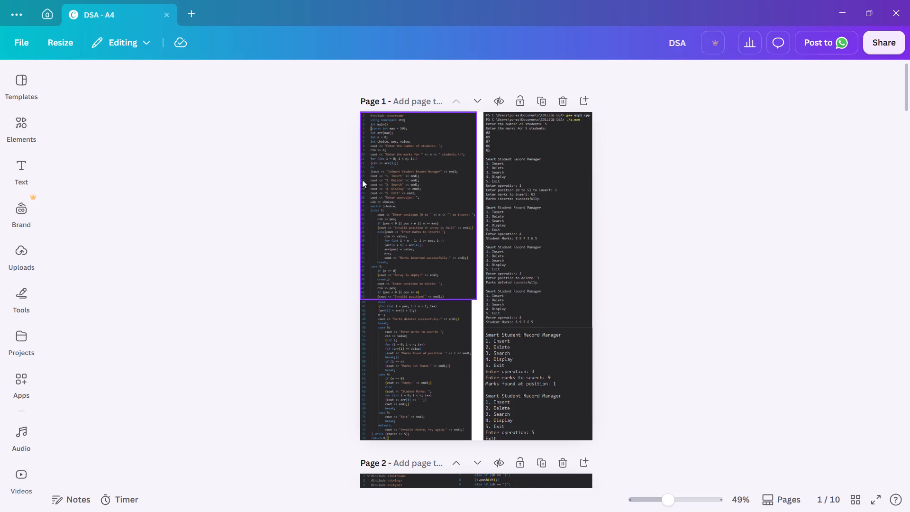
left_click_drag(321, 180, 613, 415)
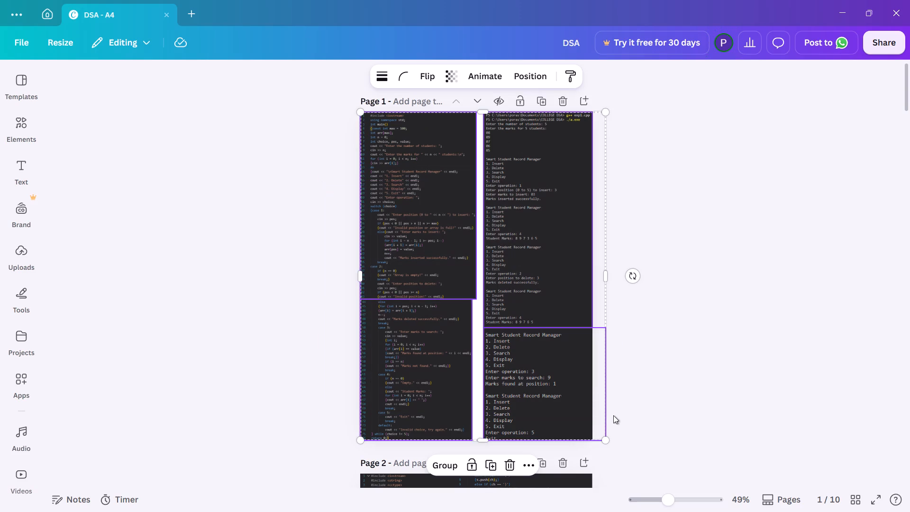
key("Delete")
scroll(590, 421, "down", 5)
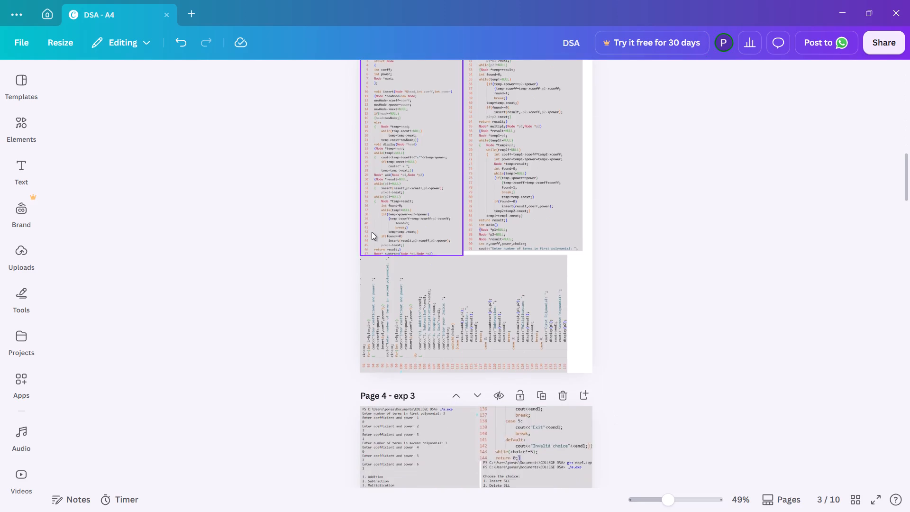
scroll(383, 210, "up", 3)
left_click_drag(305, 240, 657, 486)
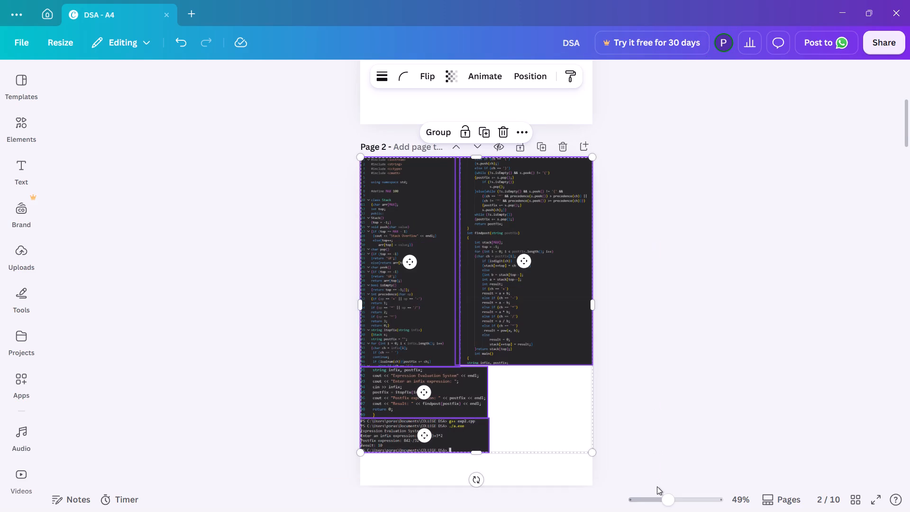
key("Delete")
scroll(660, 486, "down", 3)
left_click_drag(332, 128, 722, 268)
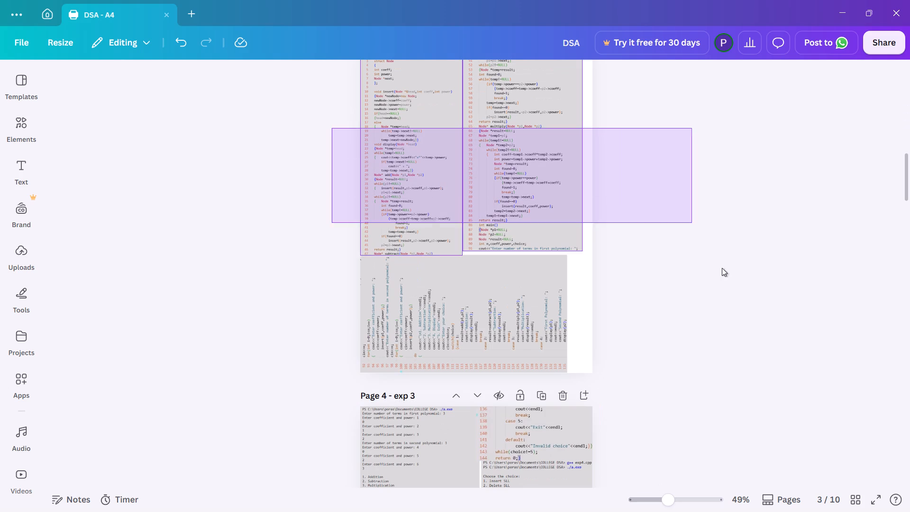
left_click_drag(722, 268, 704, 380)
key("Delete")
Delete all the code and output screenshots on page 5, titled exp4.
scroll(703, 381, "down", 4)
left_click_drag(349, 235, 642, 511)
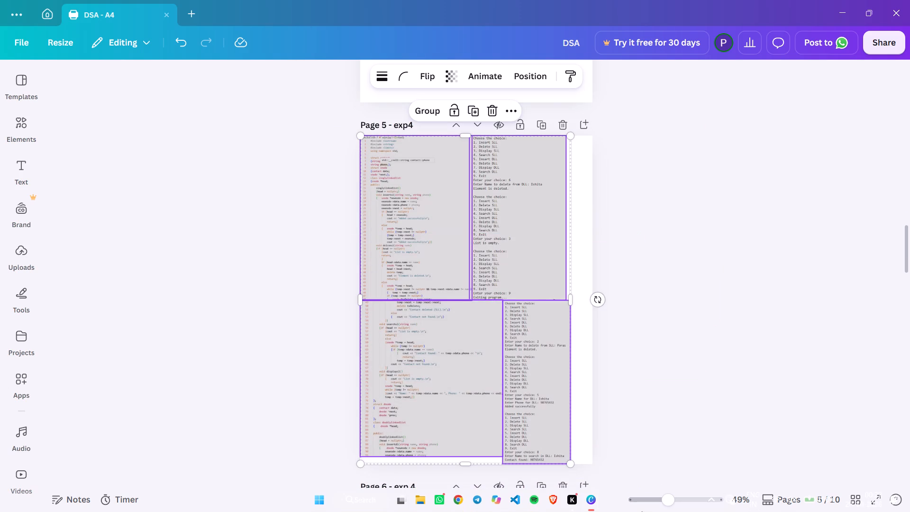
key("Delete")
Go back to page 4, titled exp 3, and delete all its output screenshots and the remaining code snippet.
scroll(642, 511, "up", 2)
scroll(591, 427, "up", 2)
scroll(556, 344, "up", 1)
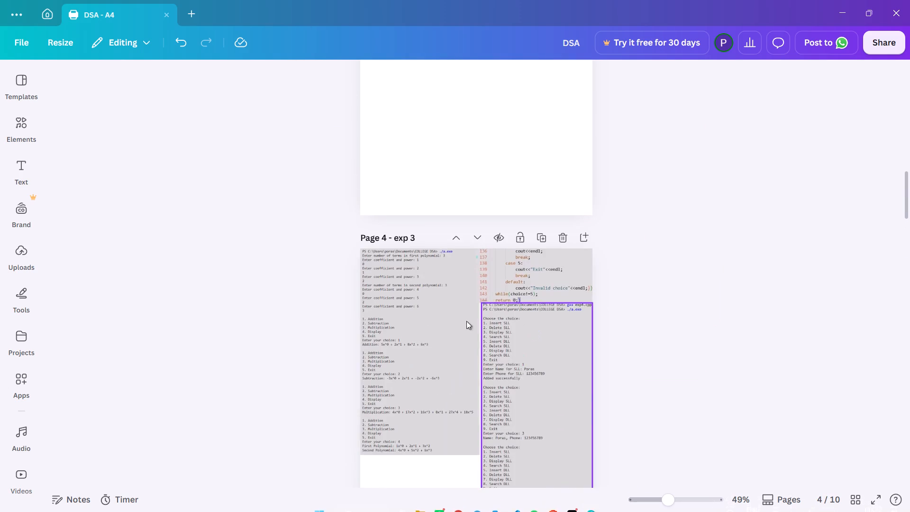
left_click_drag(235, 345, 711, 505)
key("Delete")
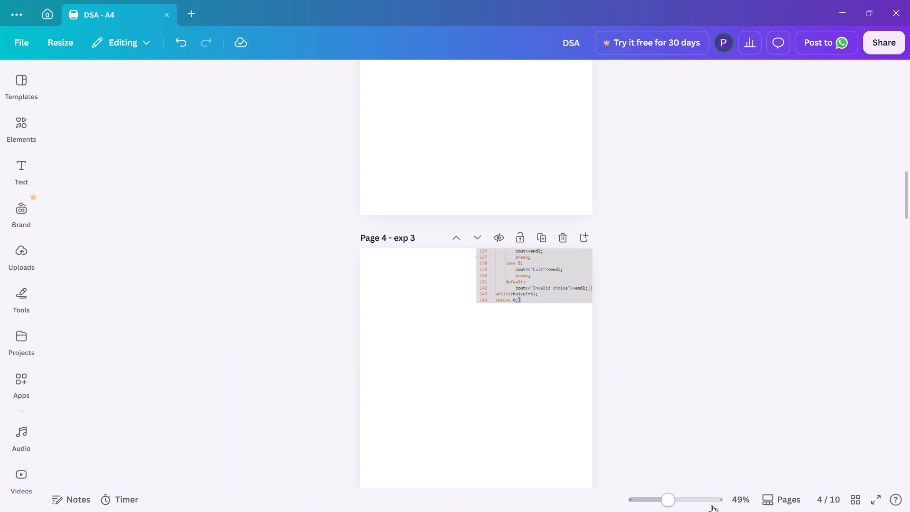
left_click_drag(337, 322, 842, 319)
left_click_drag(811, 257, 87, 250)
key("Delete")
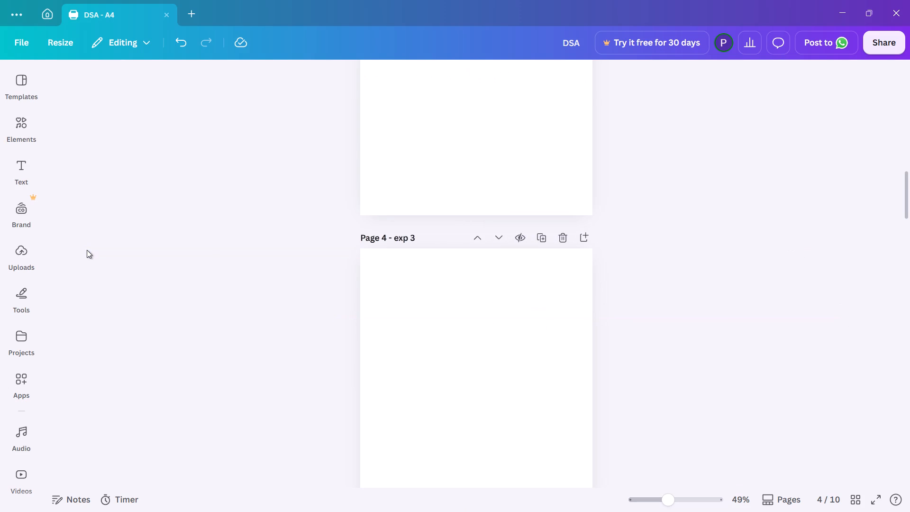
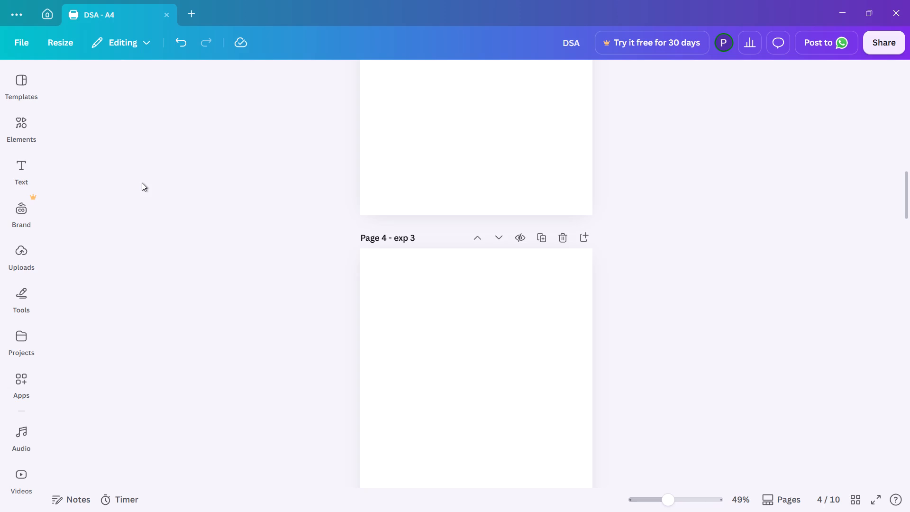
Delete all the code and output screenshots on page 7, titled DBMS.
scroll(138, 184, "down", 7)
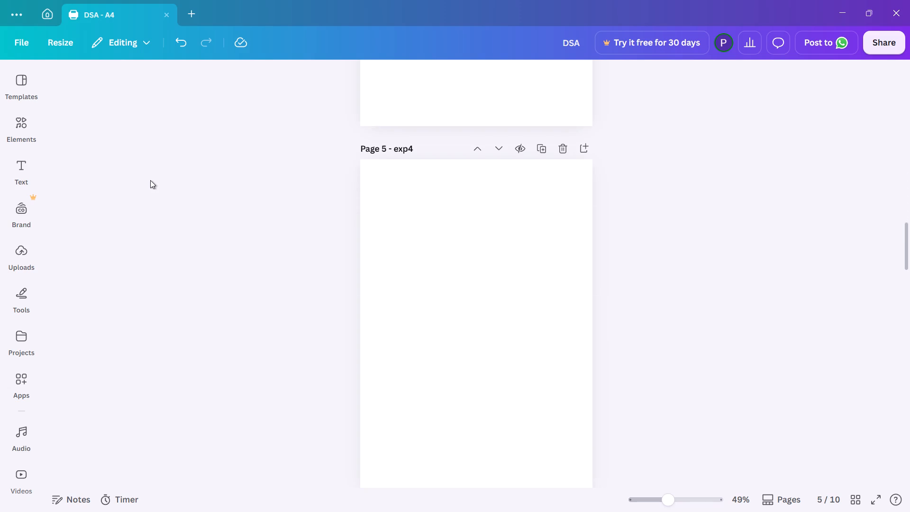
scroll(150, 180, "down", 1)
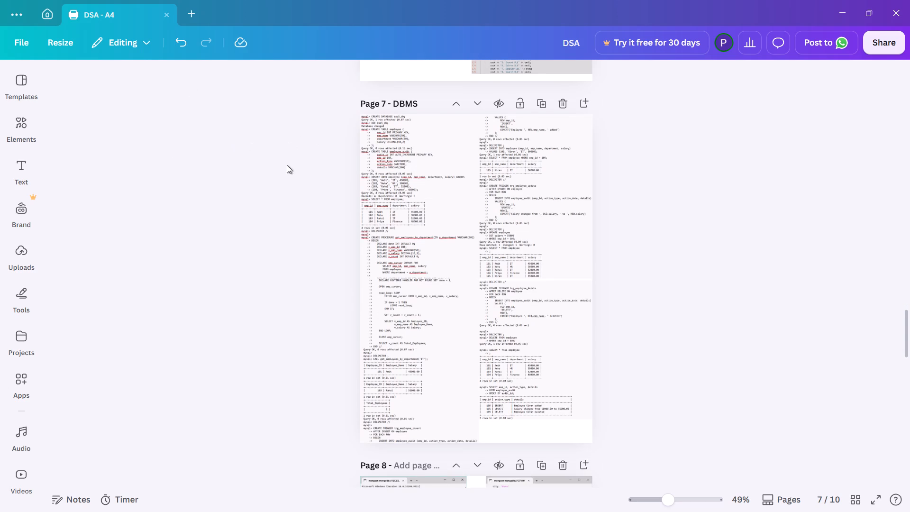
left_click_drag(269, 161, 610, 456)
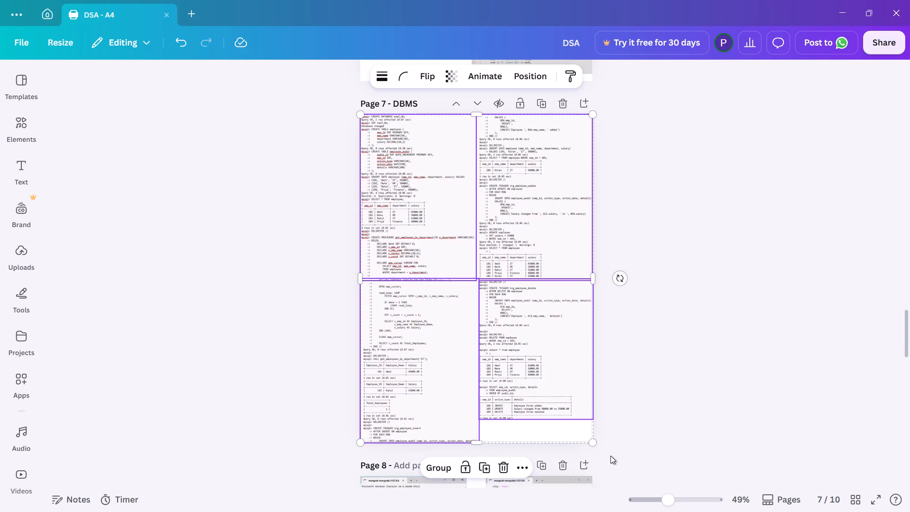
key("Delete")
Look over the remaining pages down to page 10, and return to the blank page 1.
scroll(610, 456, "down", 2)
scroll(610, 456, "up", 2)
scroll(605, 457, "down", 13)
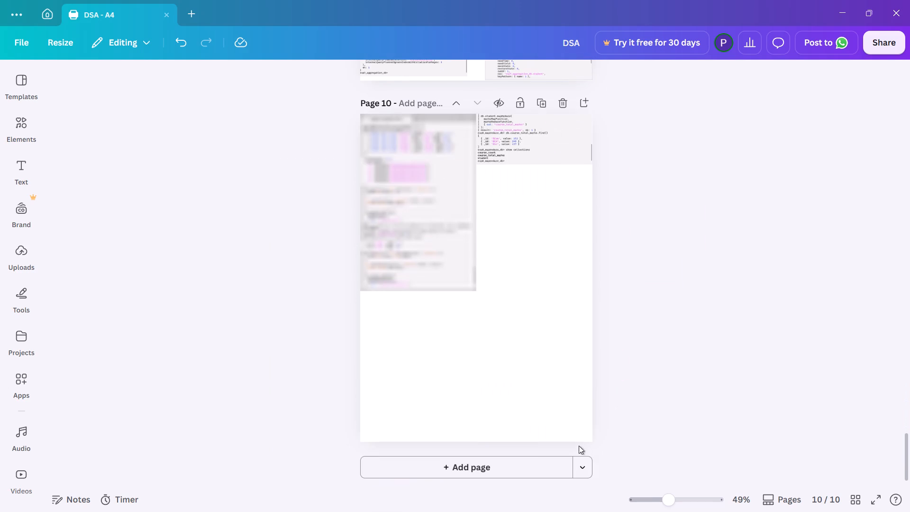
scroll(506, 456, "up", 15)
scroll(510, 369, "up", 3)
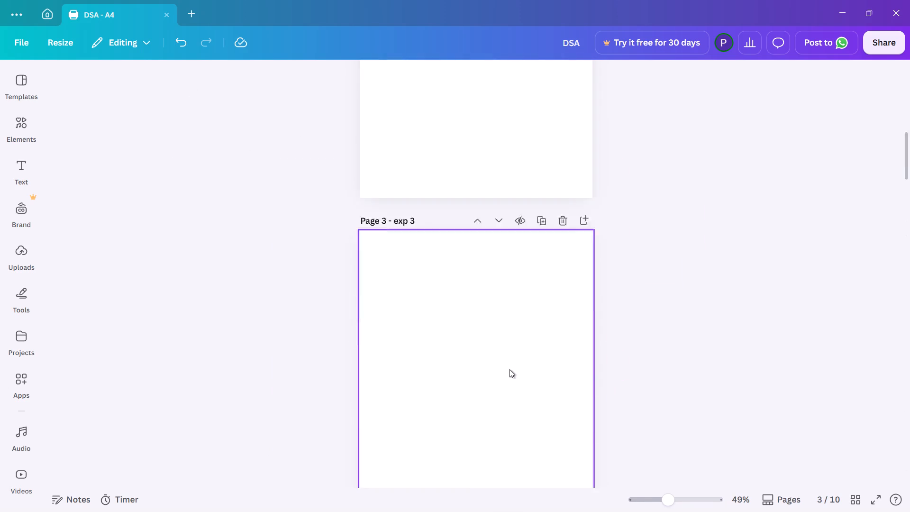
scroll(510, 369, "up", 7)
left_click(524, 231)
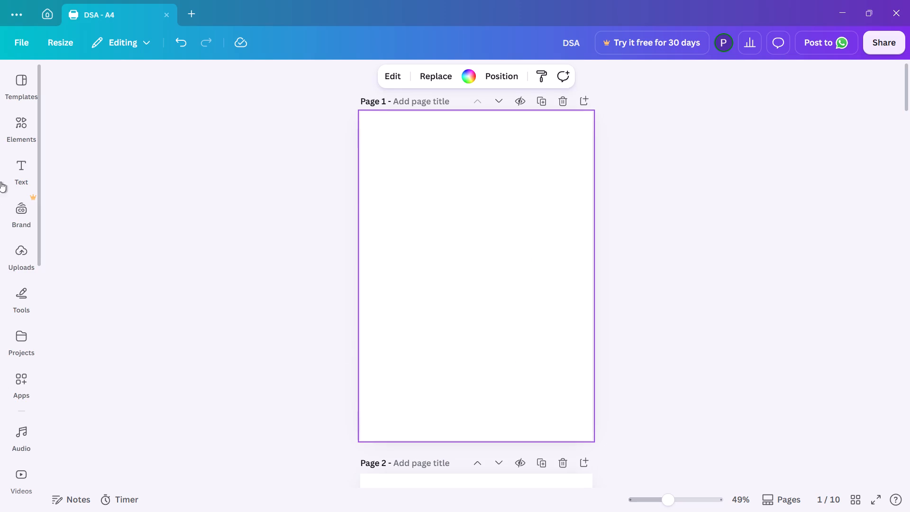
Start a file upload to the design's uploads and browse to the Screenshots folder inside Pictures.
left_click(26, 246)
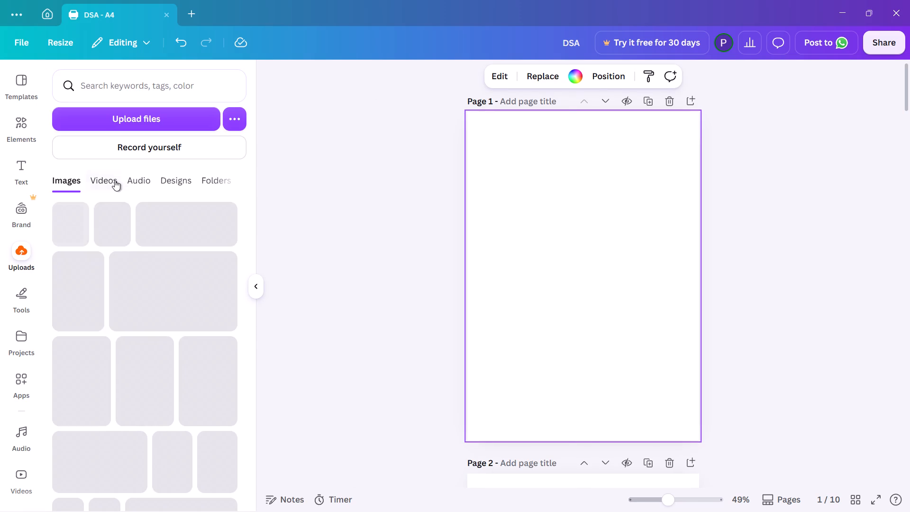
left_click(145, 112)
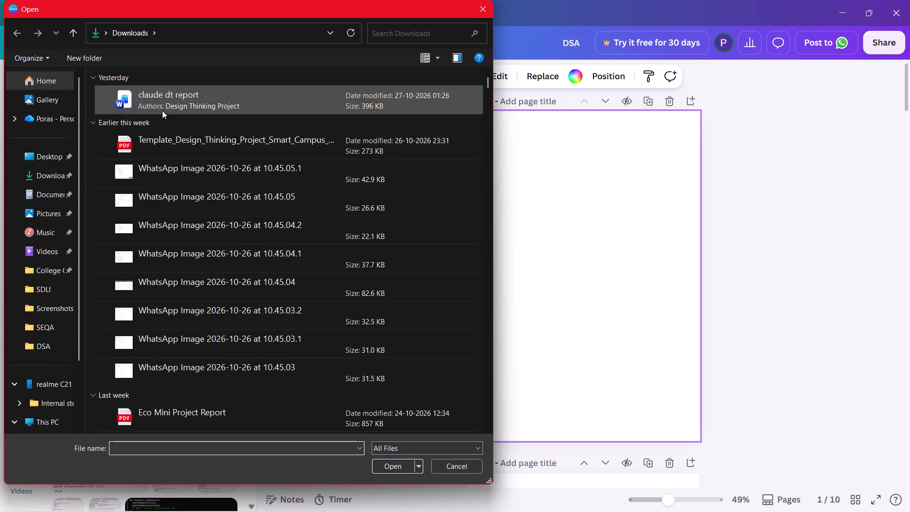
left_click(52, 213)
left_click(123, 192)
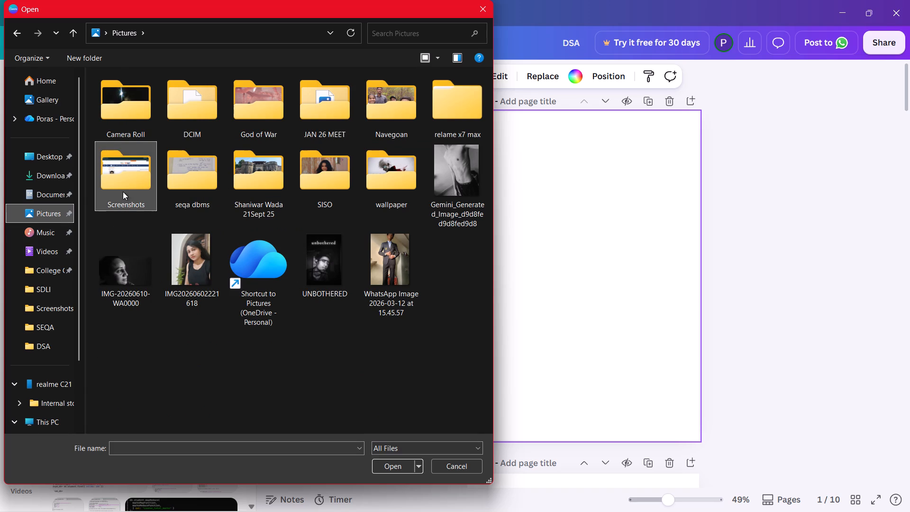
double_click(123, 192)
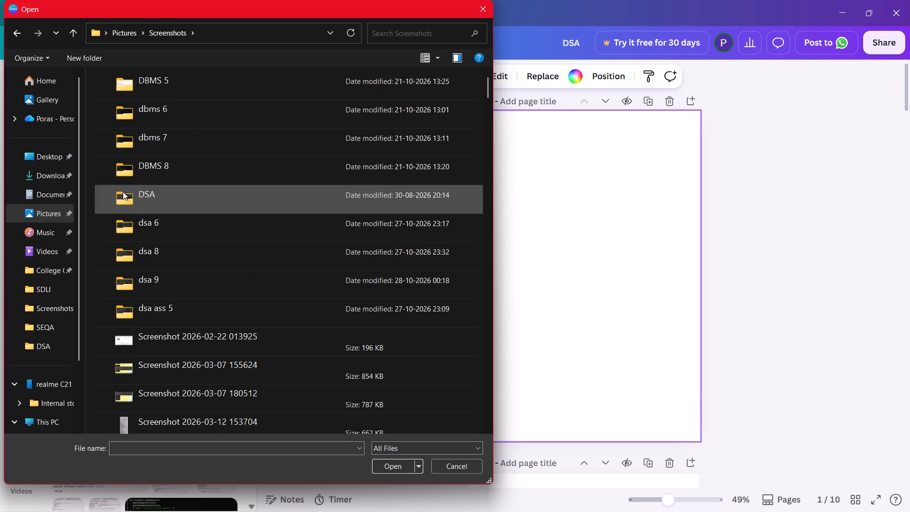
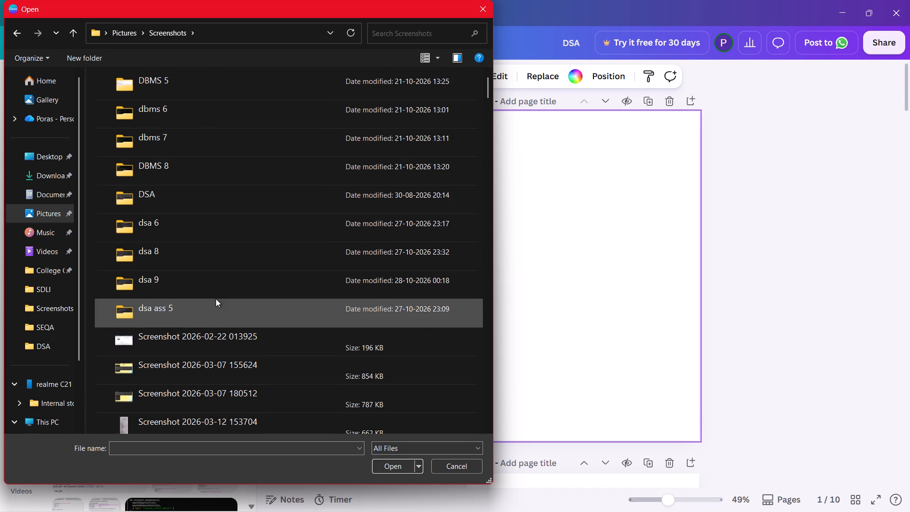
Place all four screenshots from the dsa ass 5 folder onto blank page 1 and dismiss the file chooser.
double_click(228, 311)
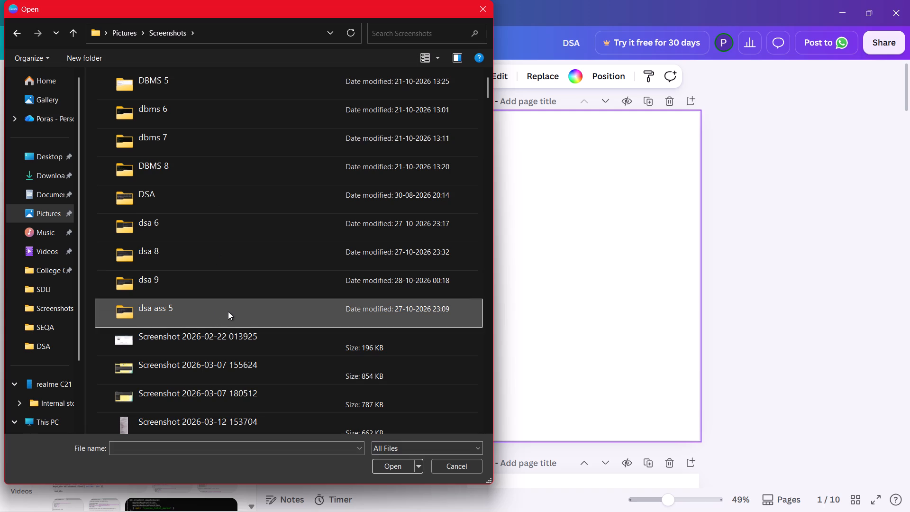
left_click_drag(128, 224, 401, 96)
left_click_drag(202, 120, 562, 227)
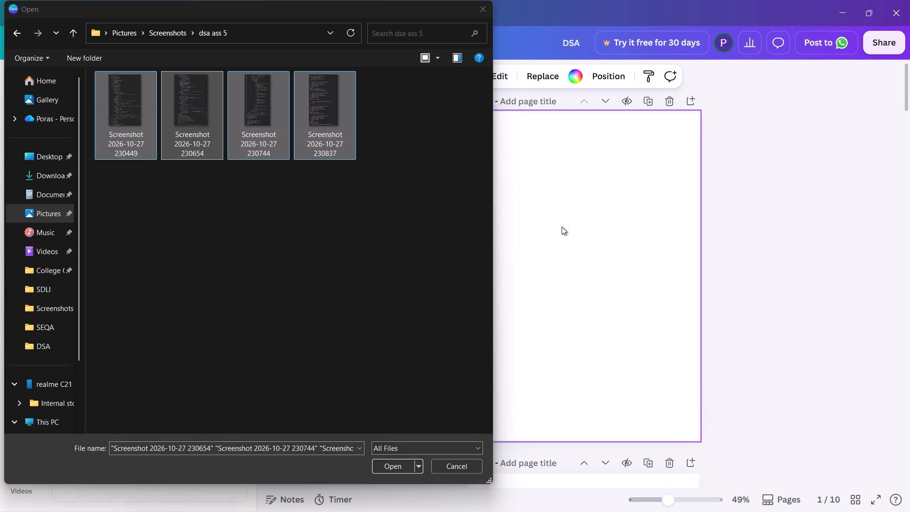
left_click(740, 211)
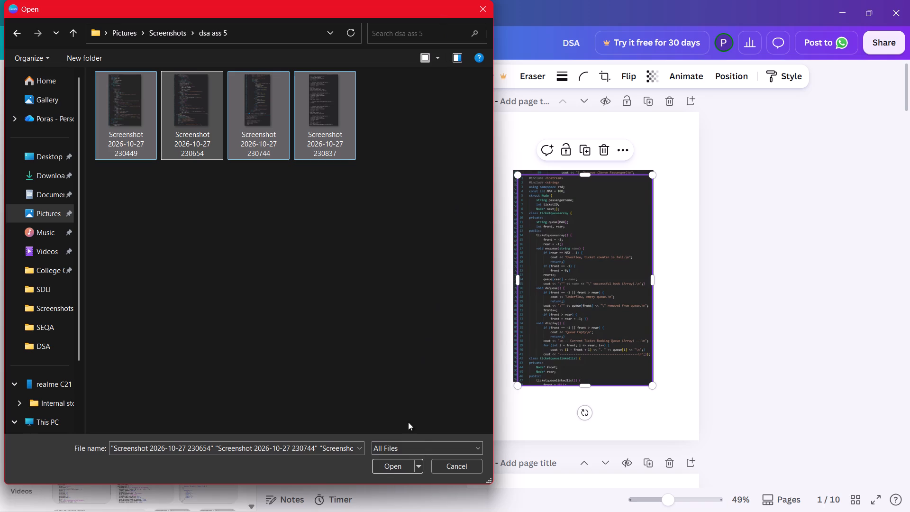
left_click(443, 465)
Move the topmost code screenshot, starting with the #include lines, off the stack into page 1's upper-left corner.
left_click(564, 319)
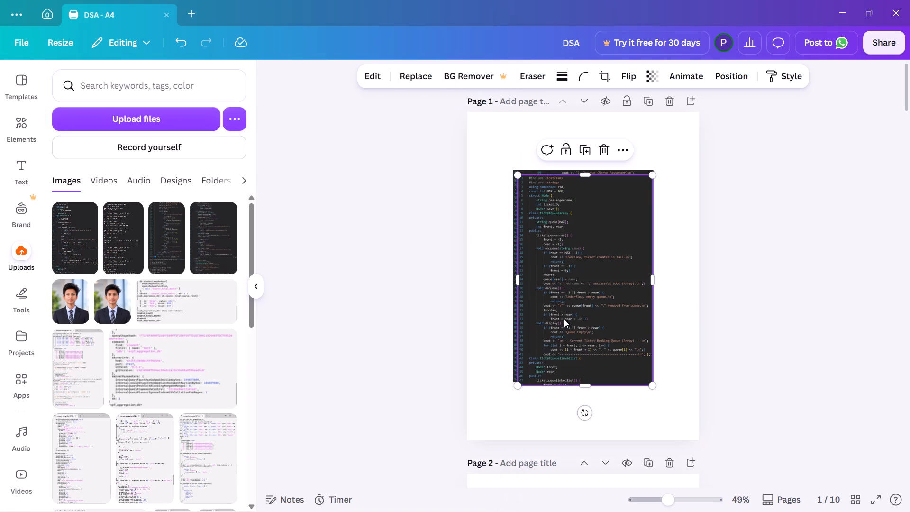
left_click_drag(564, 319, 511, 236)
left_click(578, 257)
left_click_drag(578, 257, 532, 200)
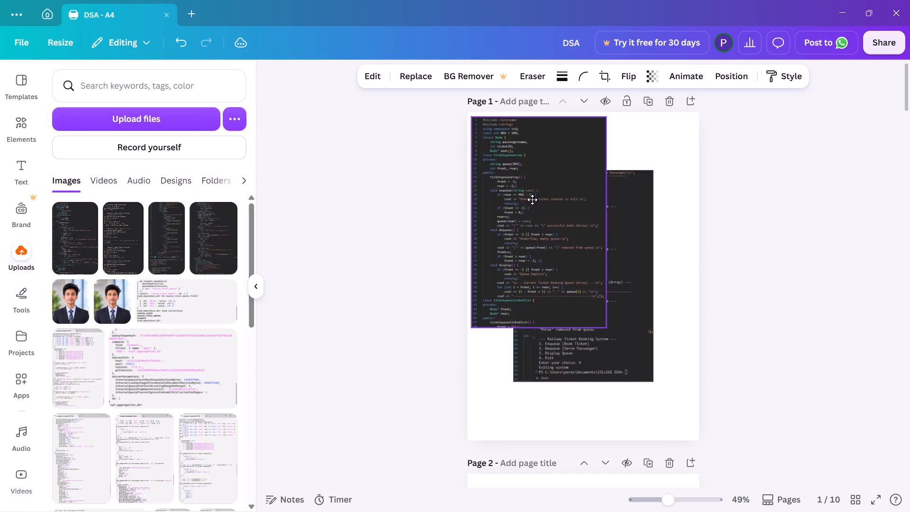
left_click_drag(532, 200, 530, 195)
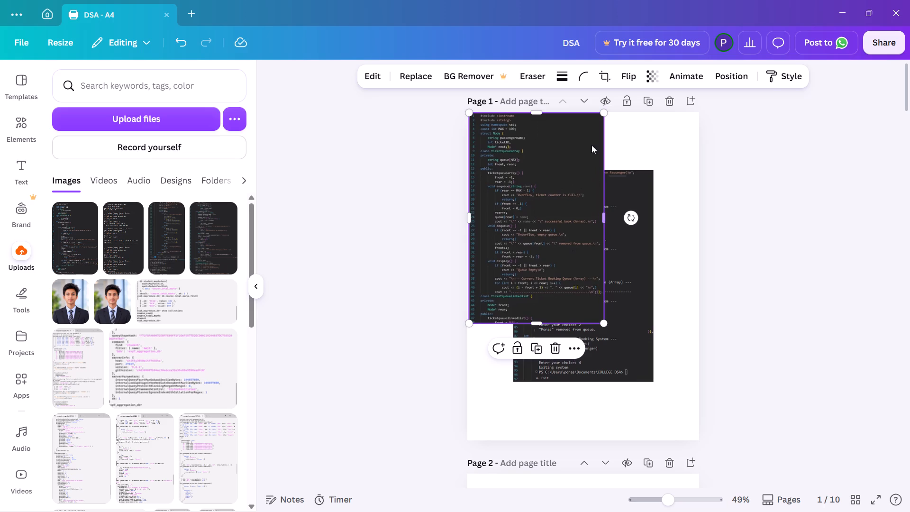
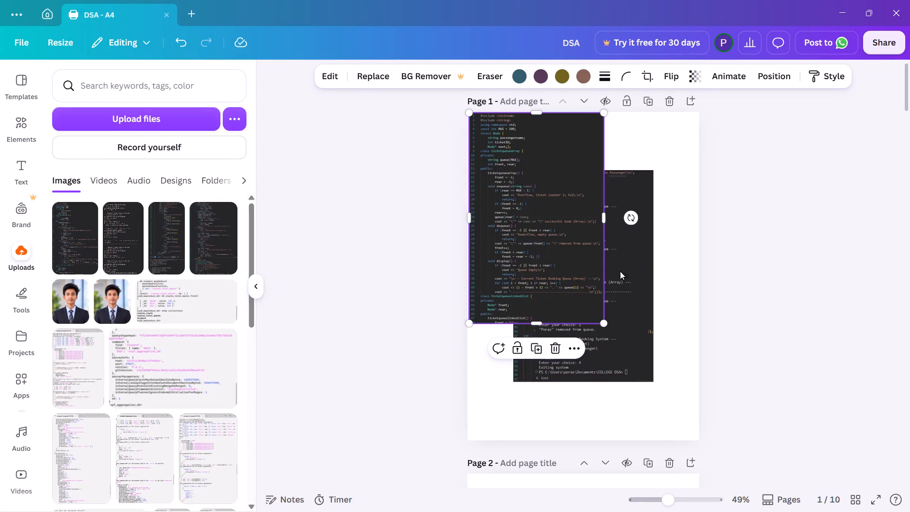
Spread the stacked screenshots on page 1: output past the right edge, main-function code at lower left, linked-list queue code at upper right.
left_click_drag(628, 269, 761, 266)
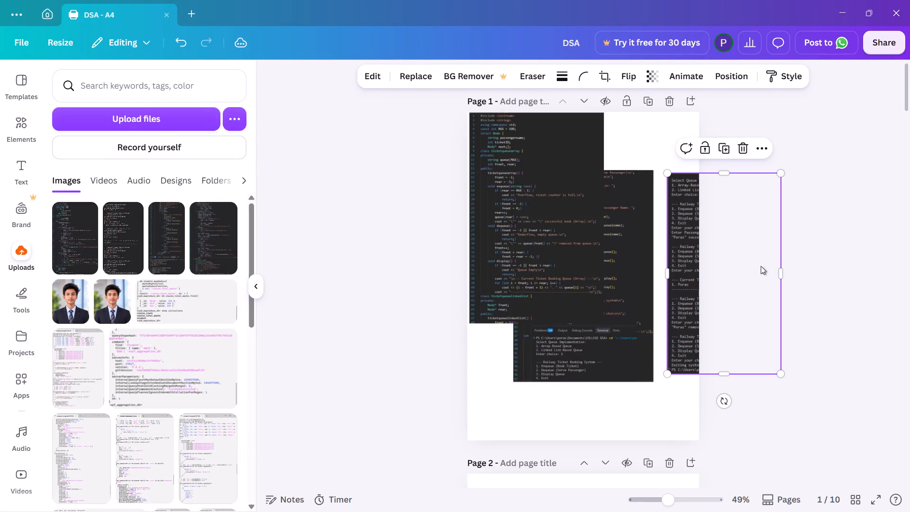
left_click_drag(634, 256, 710, 314)
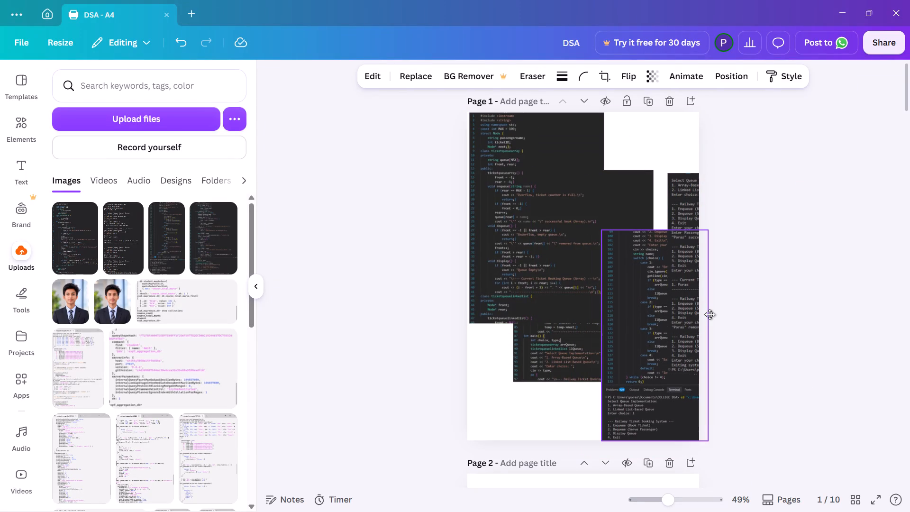
left_click_drag(710, 314, 580, 421)
left_click_drag(624, 302, 714, 253)
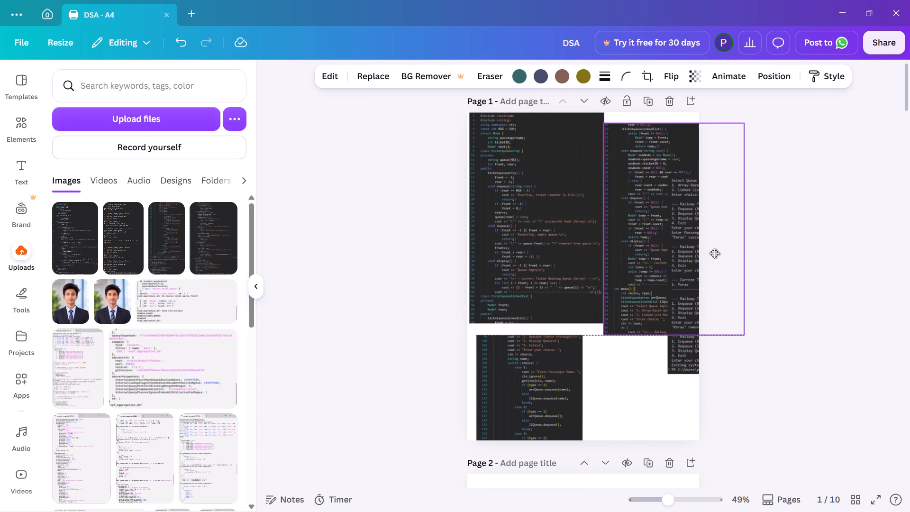
left_click_drag(714, 253, 670, 247)
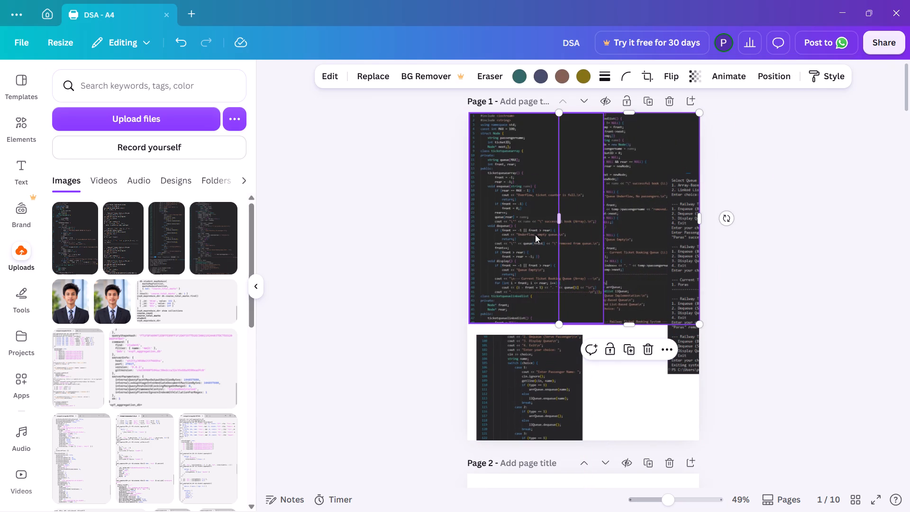
Resize the #include and linked-list queue code screenshots so they sit side by side across the top of page 1 without overlapping.
left_click(535, 235)
left_click_drag(603, 323, 555, 289)
left_click(628, 238)
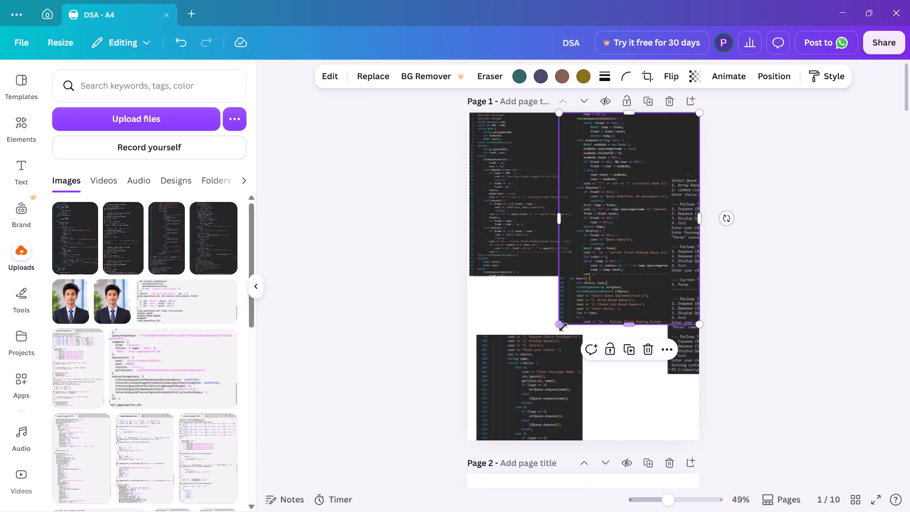
left_click_drag(560, 327, 600, 293)
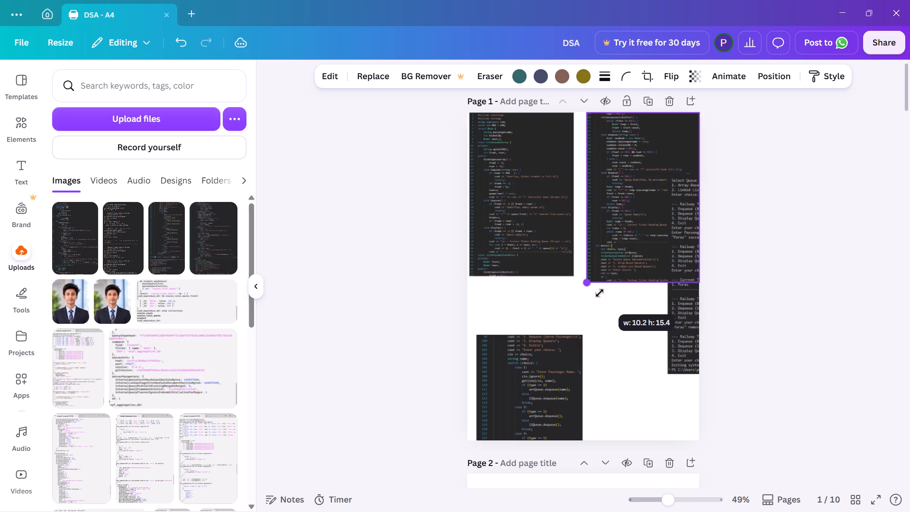
left_click_drag(600, 293, 597, 296)
left_click(539, 261)
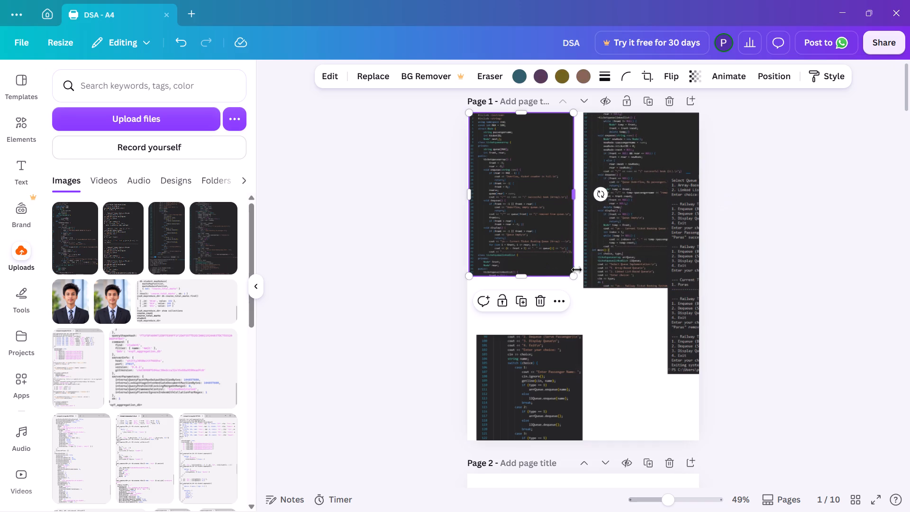
left_click_drag(577, 274, 586, 292)
Move the main-function code screenshot up to sit directly beneath the #include code screenshot.
left_click(554, 368)
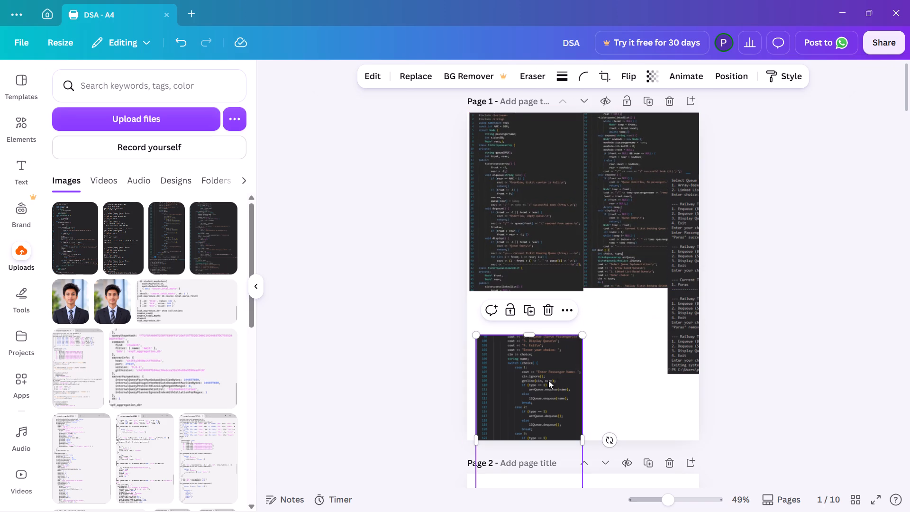
left_click_drag(548, 380, 544, 336)
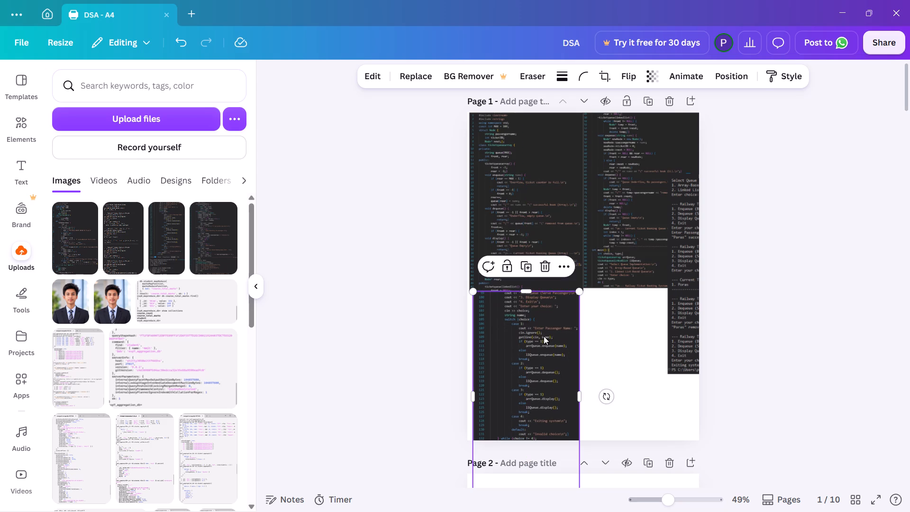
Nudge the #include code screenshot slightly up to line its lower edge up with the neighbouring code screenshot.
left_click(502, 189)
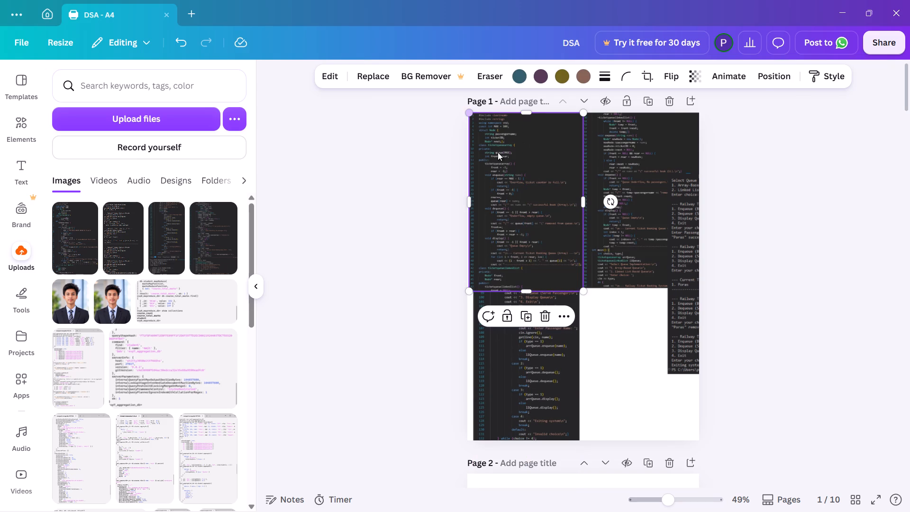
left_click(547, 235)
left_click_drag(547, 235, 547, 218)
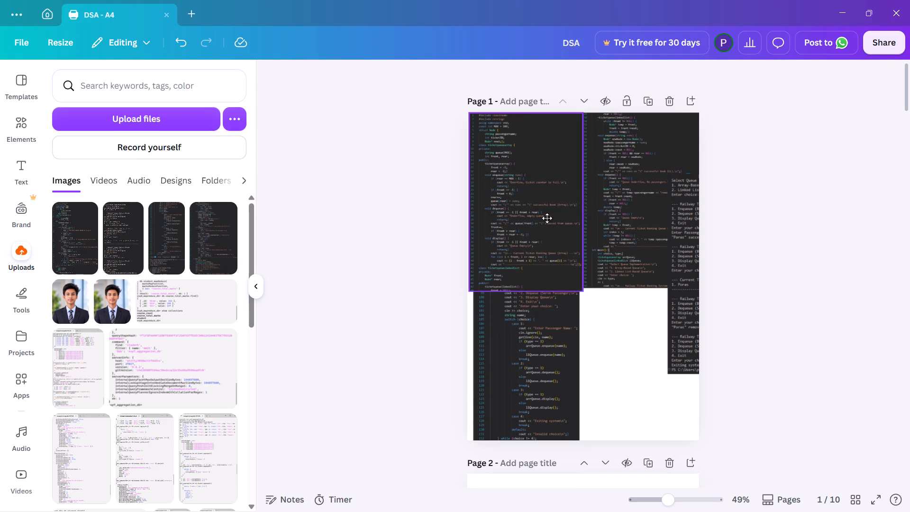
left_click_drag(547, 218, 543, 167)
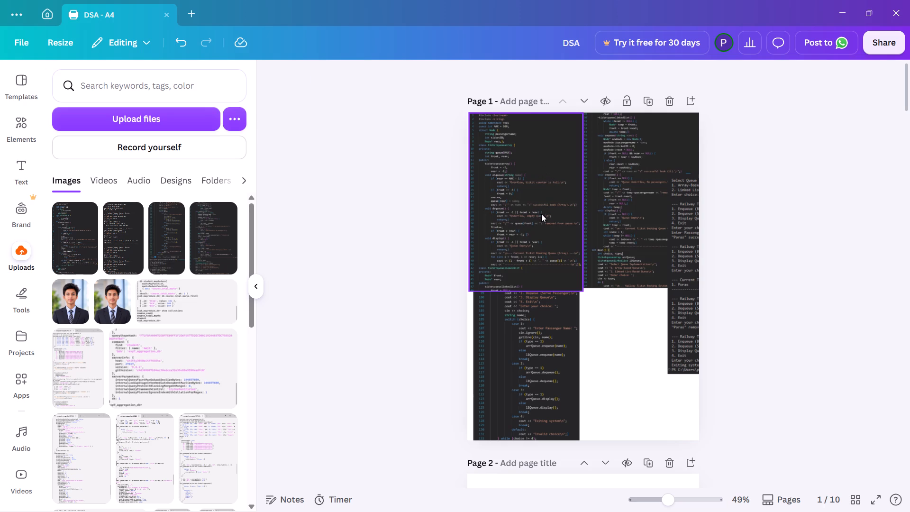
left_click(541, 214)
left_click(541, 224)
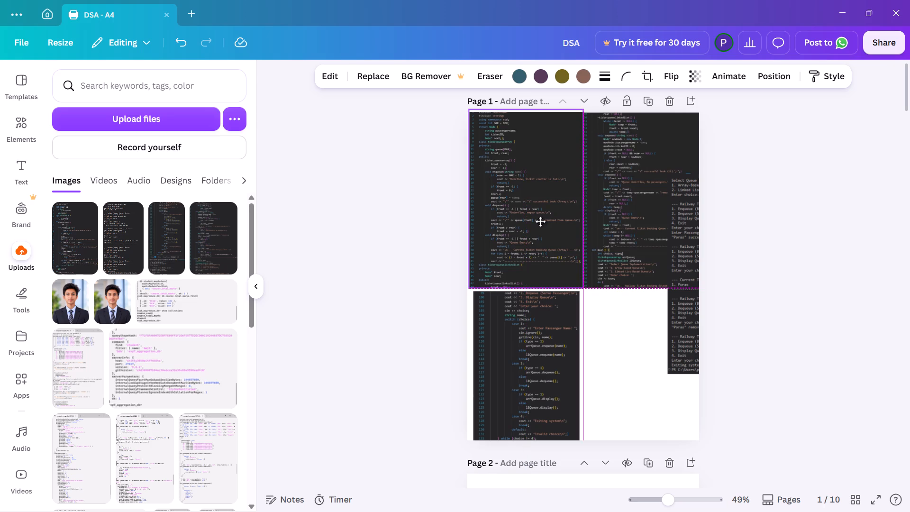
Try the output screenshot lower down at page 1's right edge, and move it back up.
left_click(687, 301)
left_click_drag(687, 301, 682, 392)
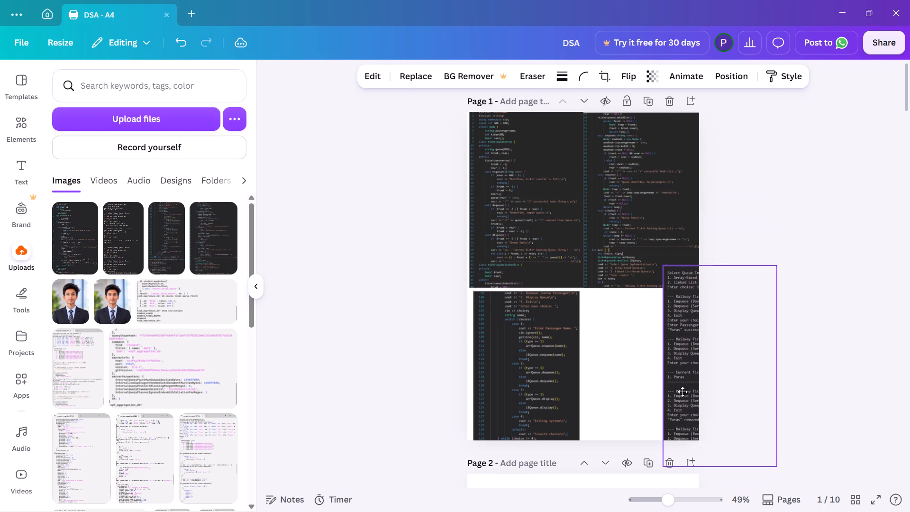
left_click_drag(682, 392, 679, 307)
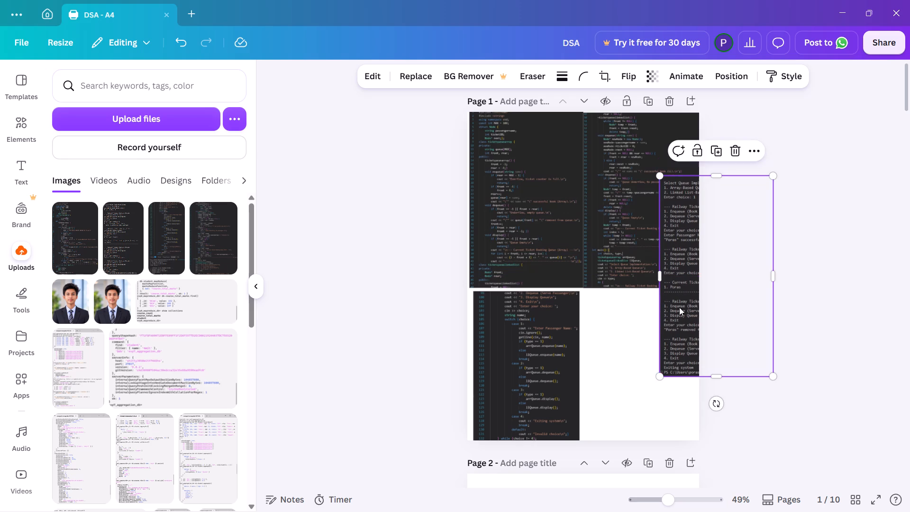
Move the #include code screenshot up and shrink it from its upper-left corner to fit page 1's top edge beside its neighbour.
left_click_drag(505, 194, 509, 183)
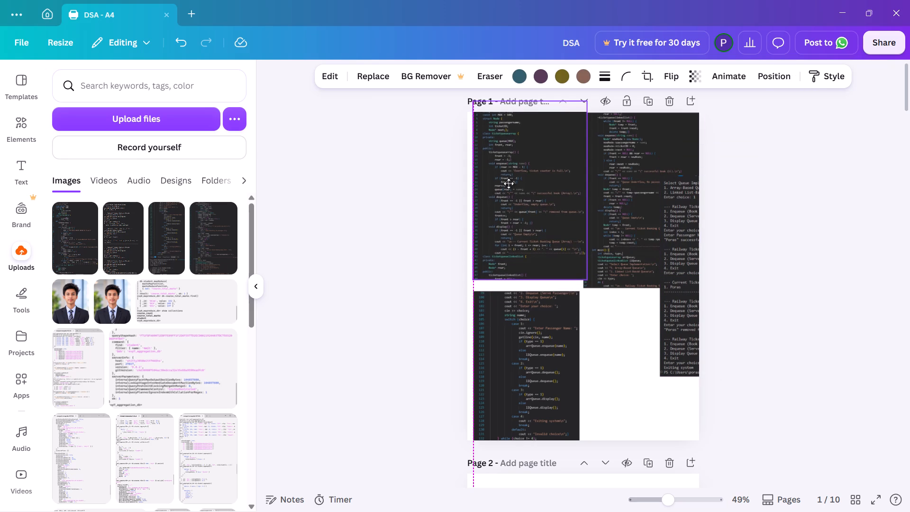
left_click_drag(509, 183, 503, 183)
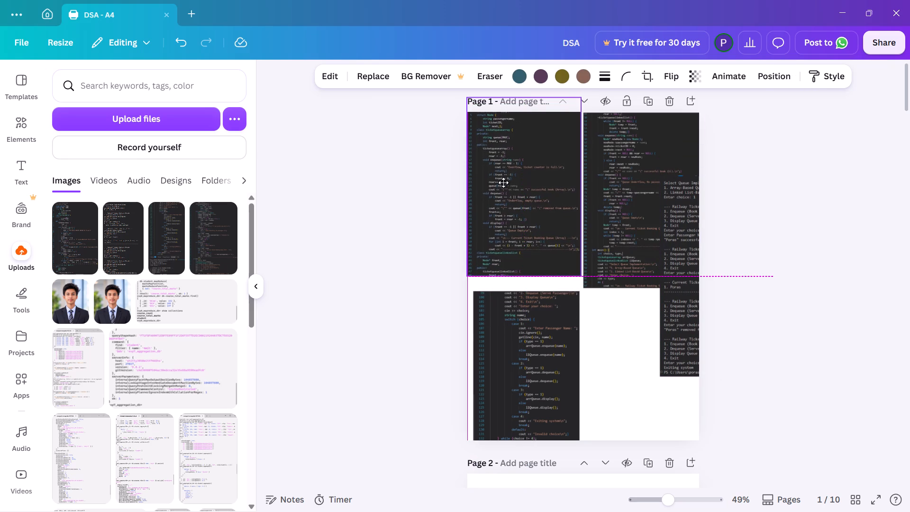
left_click_drag(503, 183, 505, 184)
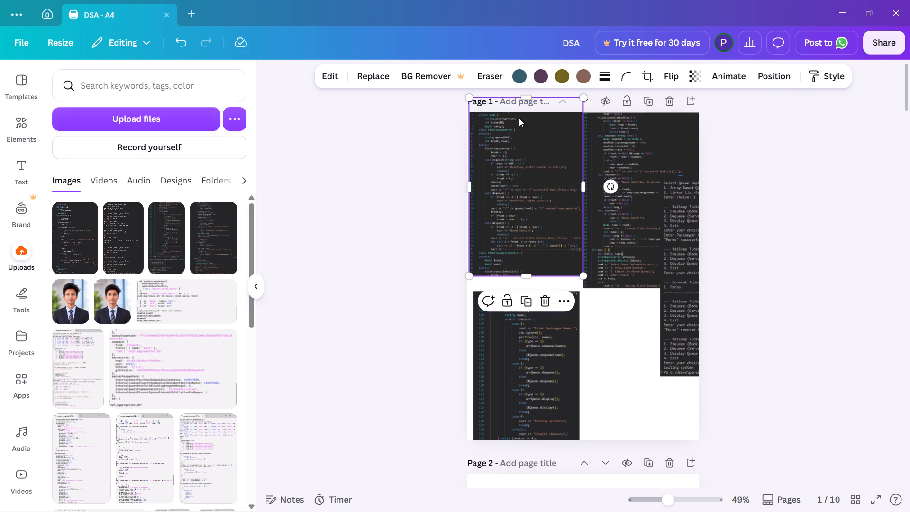
left_click(521, 149)
left_click(490, 155)
left_click_drag(472, 101, 482, 132)
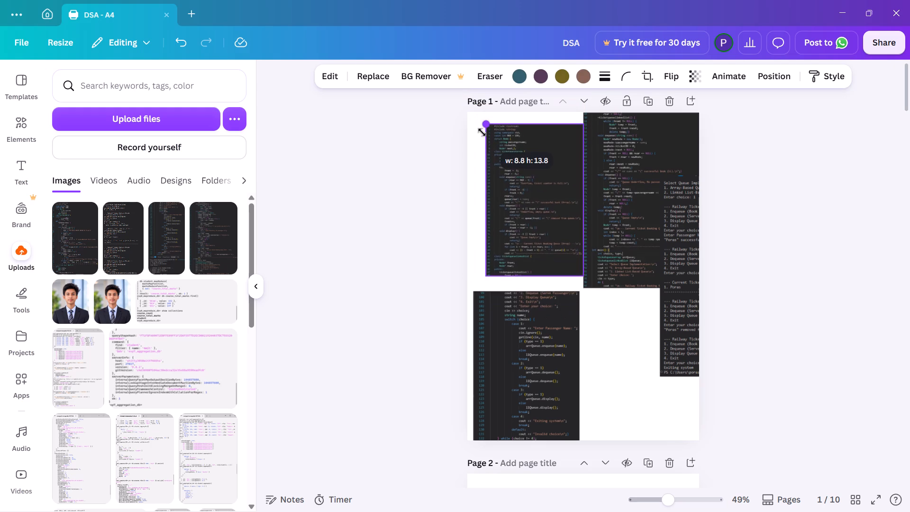
left_click_drag(482, 132, 473, 127)
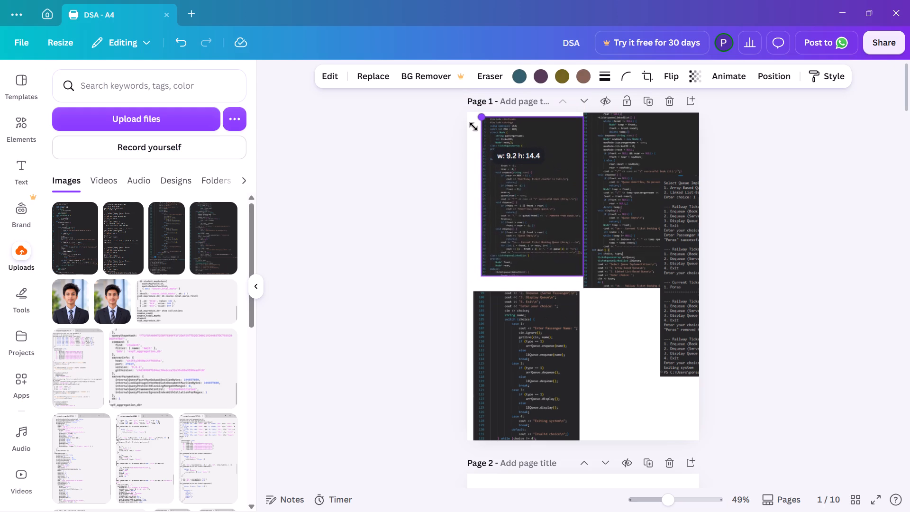
left_click_drag(473, 127, 472, 126)
Place the main-function code screenshot directly under the #include one and shrink it to about 7.5 by 14.8, ending at page 1's bottom edge.
left_click(505, 376)
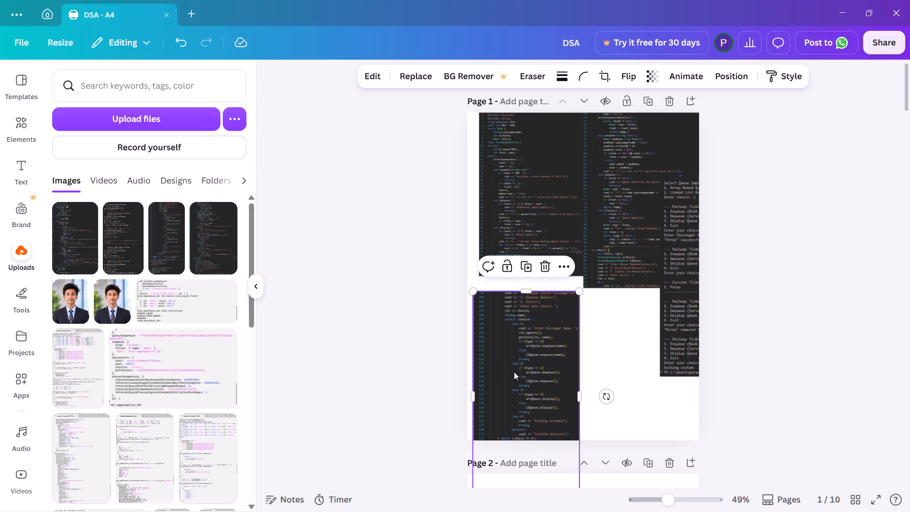
left_click_drag(514, 364, 519, 348)
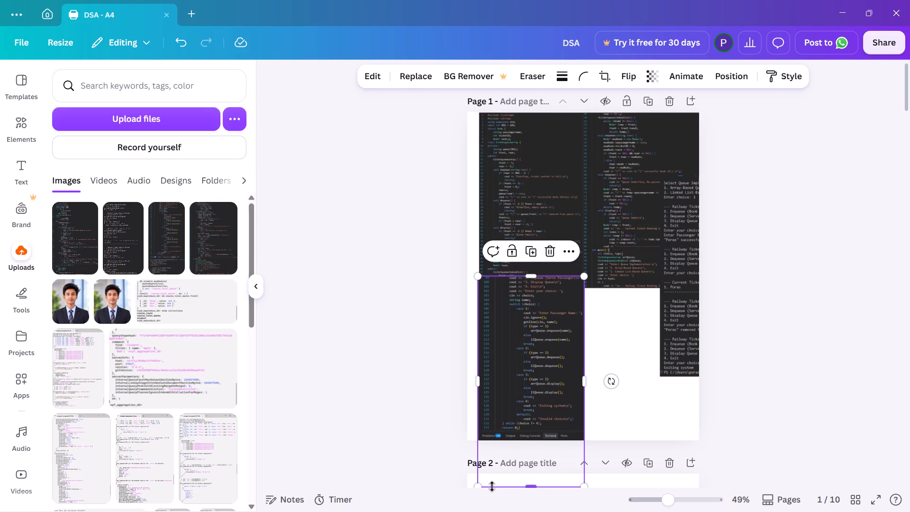
left_click_drag(481, 483, 502, 421)
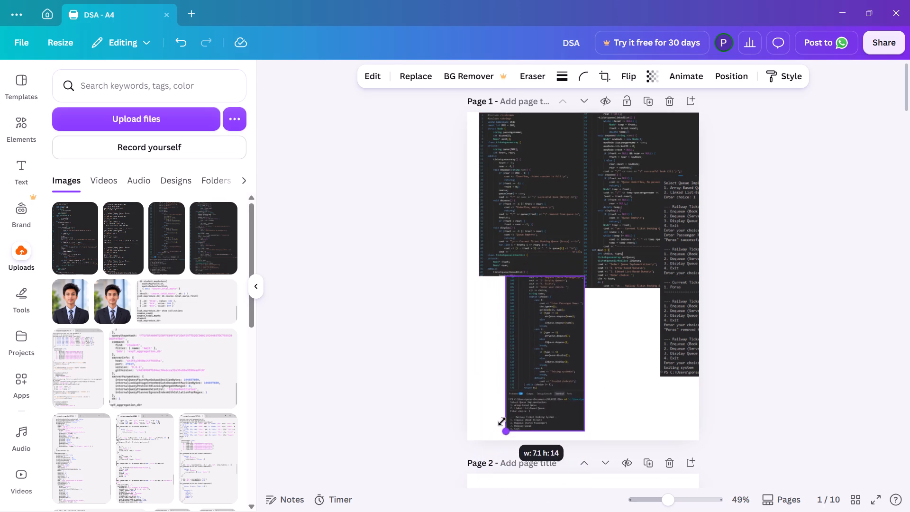
left_click_drag(502, 421, 500, 437)
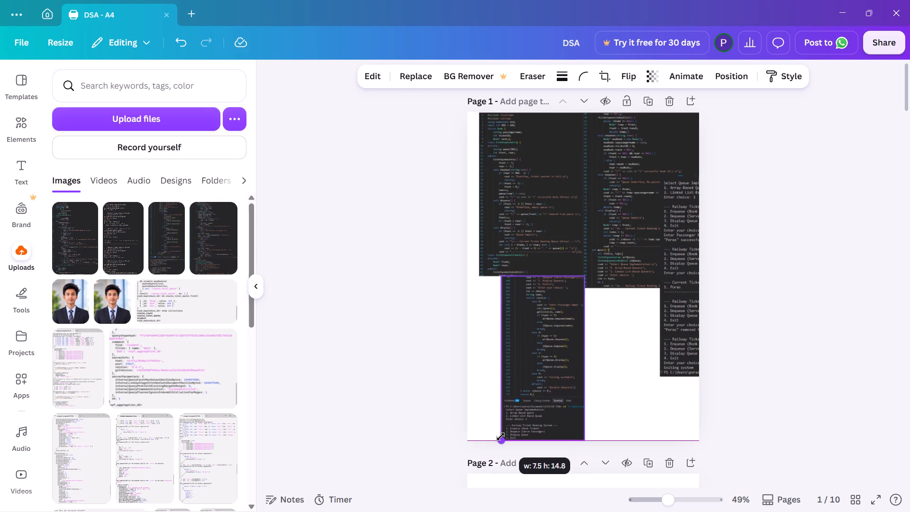
left_click_drag(500, 437, 511, 425)
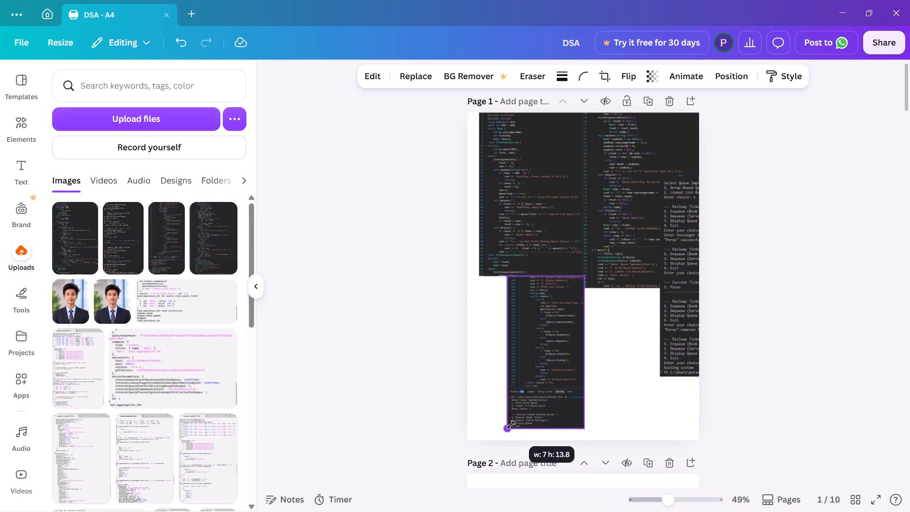
left_click_drag(511, 425, 511, 444)
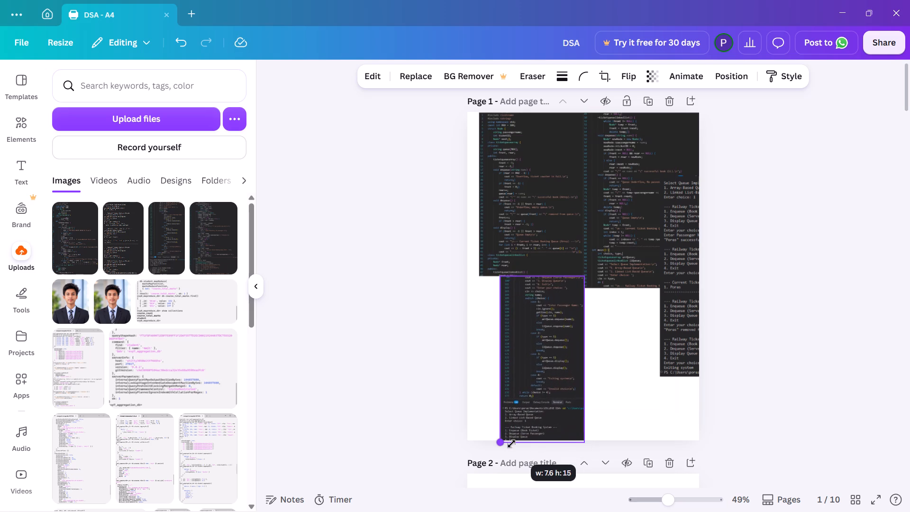
left_click_drag(511, 444, 515, 440)
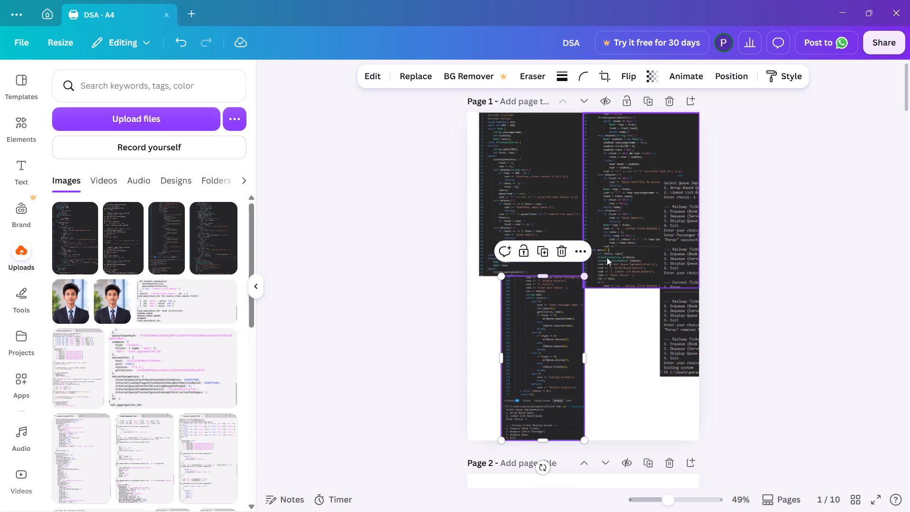
Move the output screenshot down into page 1's lower-right area, off the linked-list queue code screenshot.
left_click(674, 325)
left_click_drag(674, 325, 637, 462)
Shrink the linked-list queue code screenshot so its lower edge lines up with the #include code screenshot's.
left_click(597, 209)
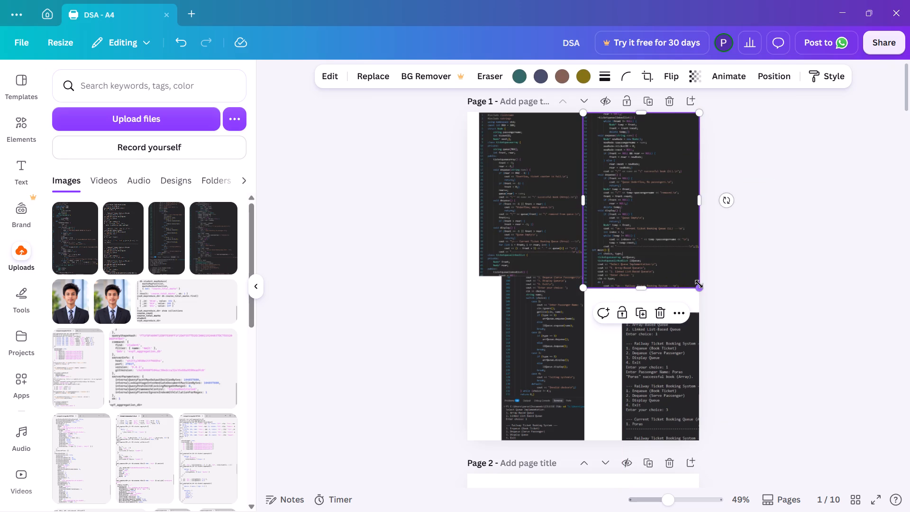
left_click_drag(699, 284, 682, 279)
Place the output screenshot against the main-function code's right side, shrink it to end at page 1's bottom edge, and clear the selection.
left_click(673, 367)
left_click_drag(671, 364, 633, 327)
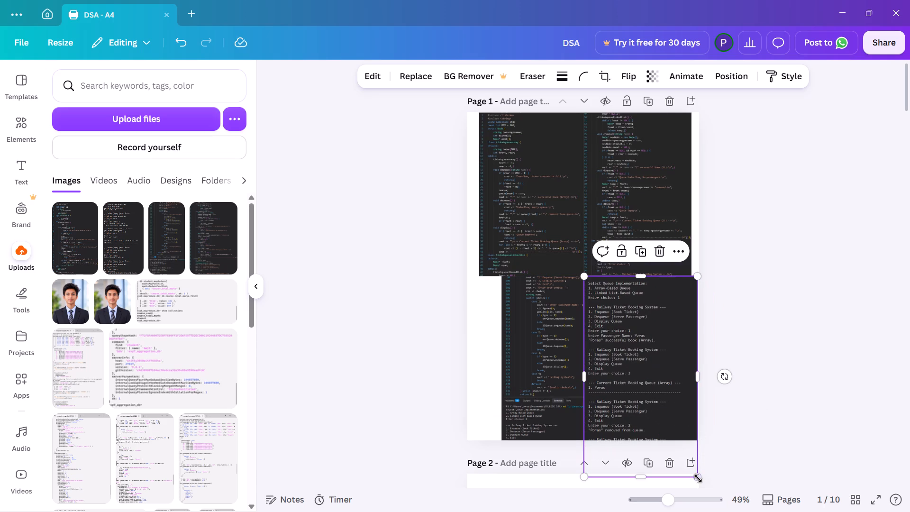
left_click_drag(698, 476, 670, 444)
left_click(769, 359)
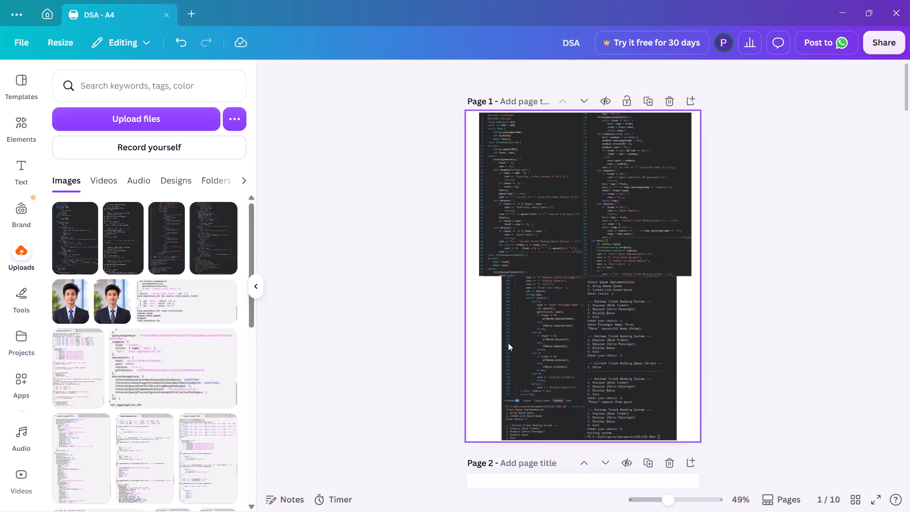
left_click(508, 343)
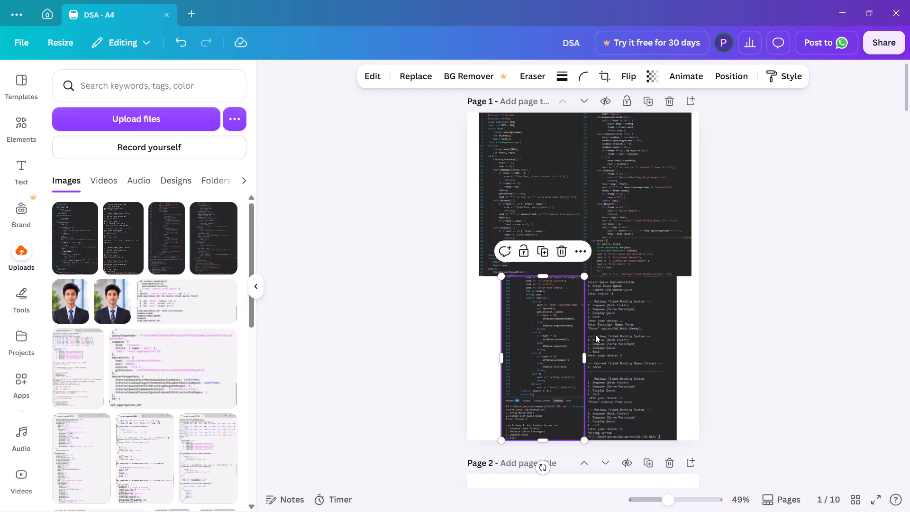
left_click(724, 247)
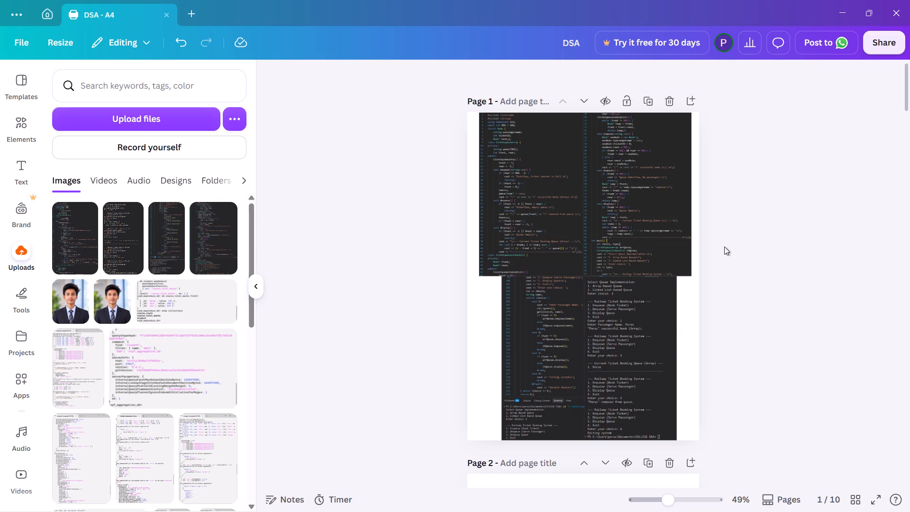
left_click(724, 247)
Switch to File Explorer, open the Documents folder, place it side by side with Canva, and collapse Canva's uploads panel.
scroll(713, 291, "down", 1)
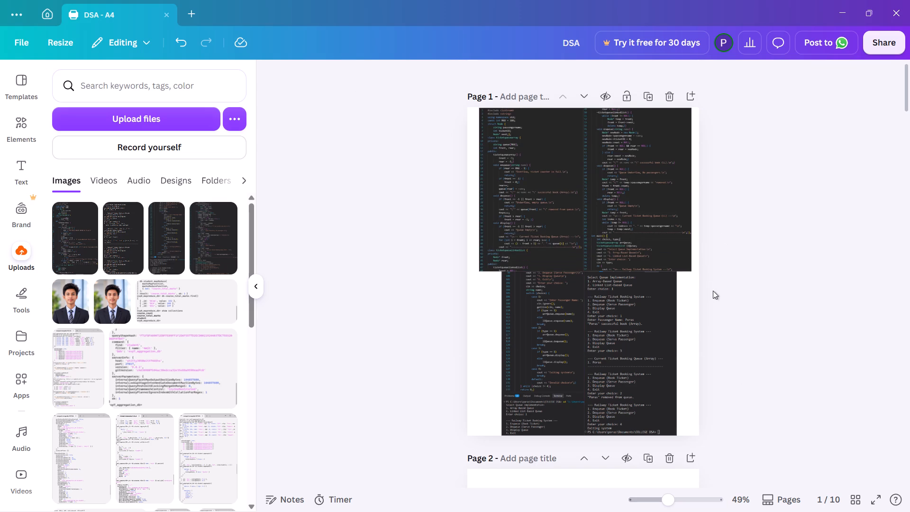
left_click(618, 398)
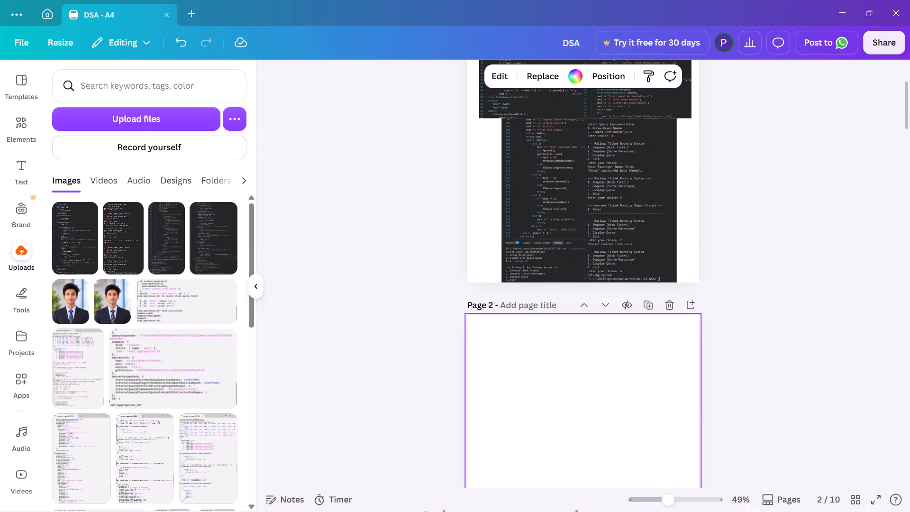
left_click(421, 503)
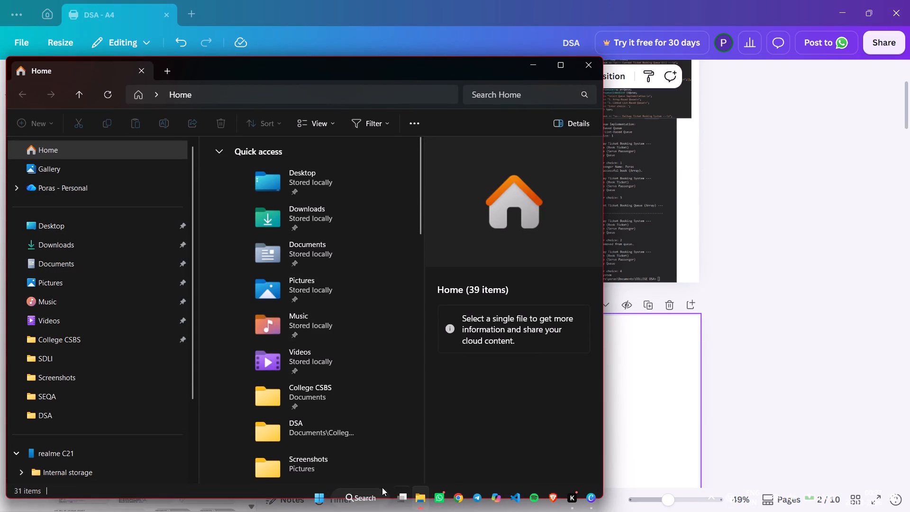
double_click(307, 399)
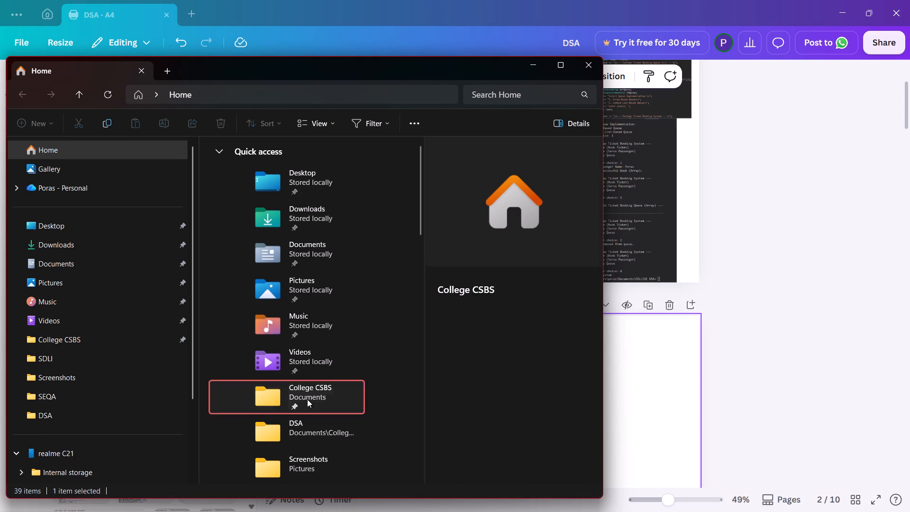
double_click(126, 268)
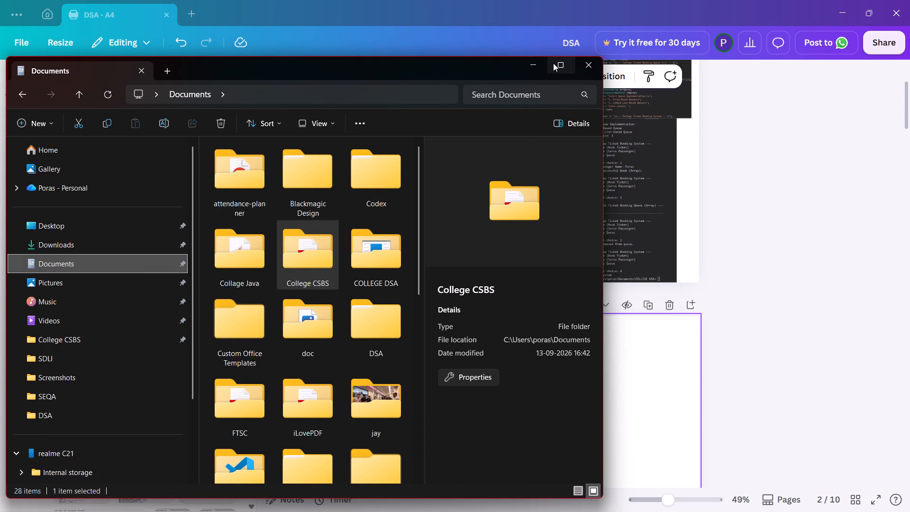
left_click(507, 105)
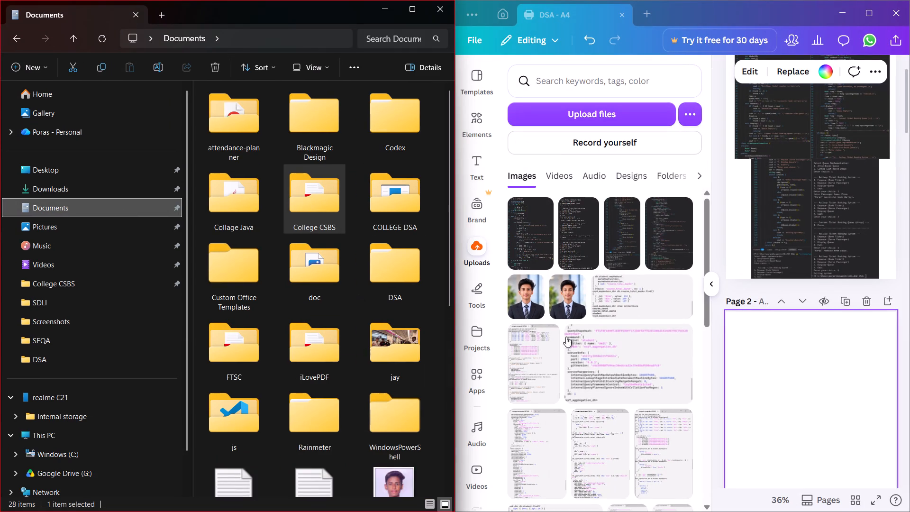
left_click(708, 281)
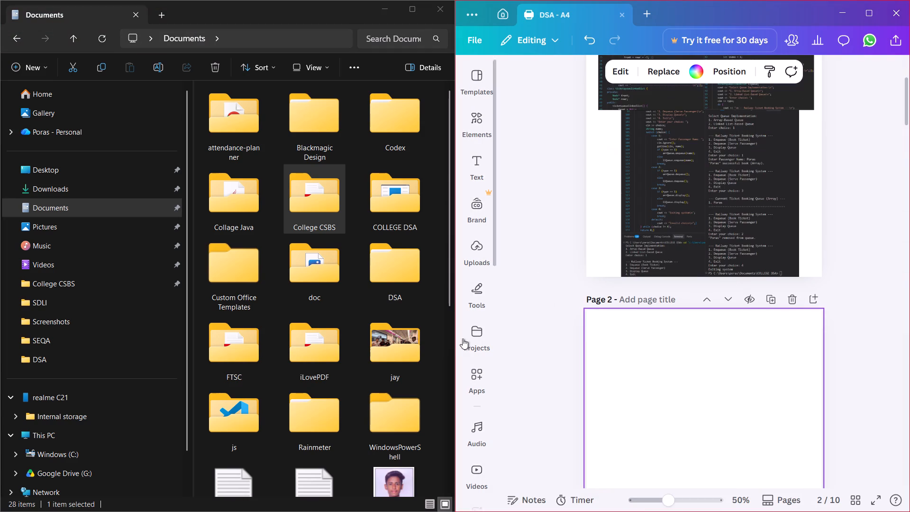
In File Explorer, browse to the Screenshots folder in Pictures and open the dsa 6 folder.
double_click(309, 201)
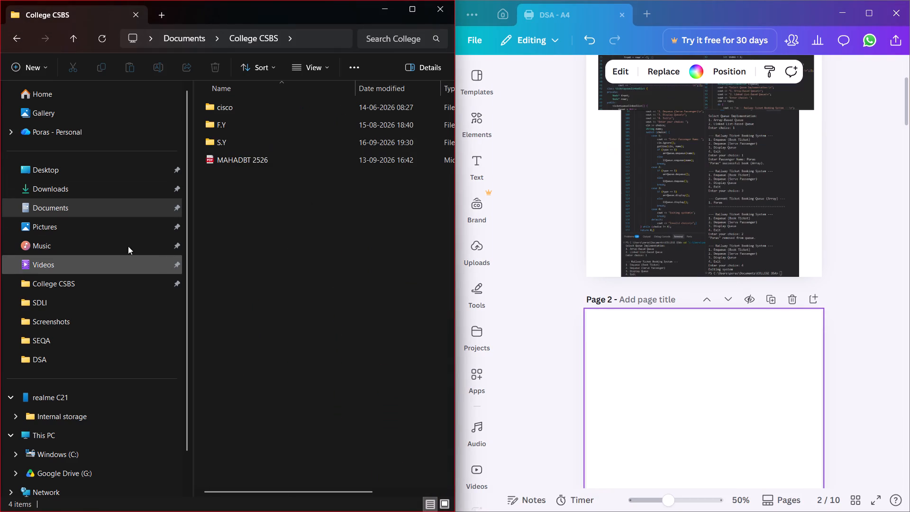
double_click(126, 229)
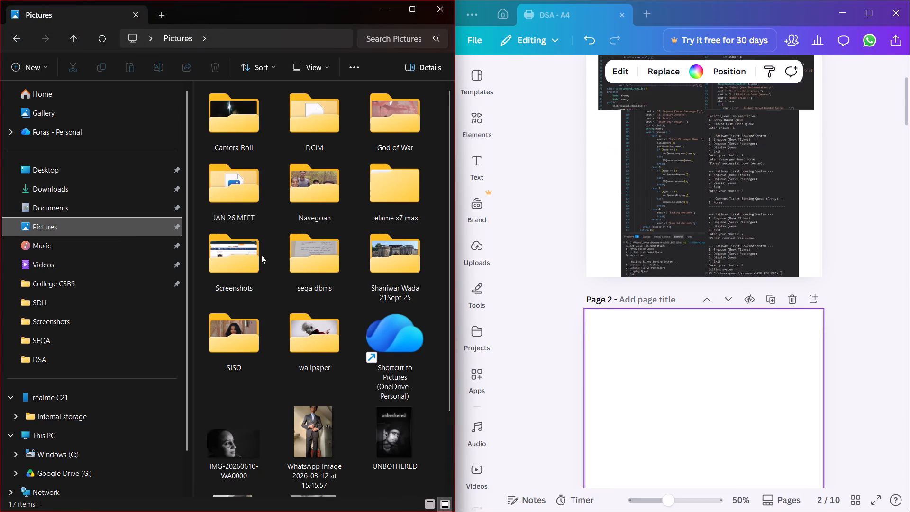
double_click(245, 257)
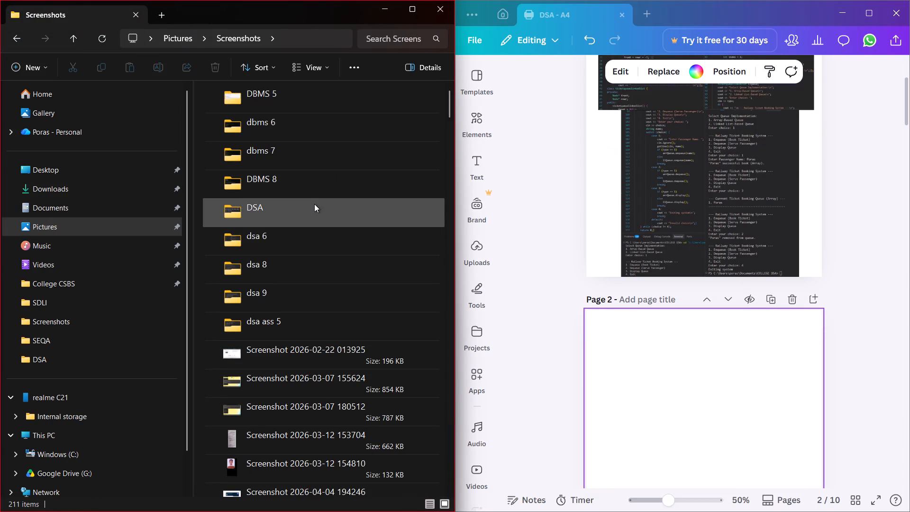
double_click(316, 270)
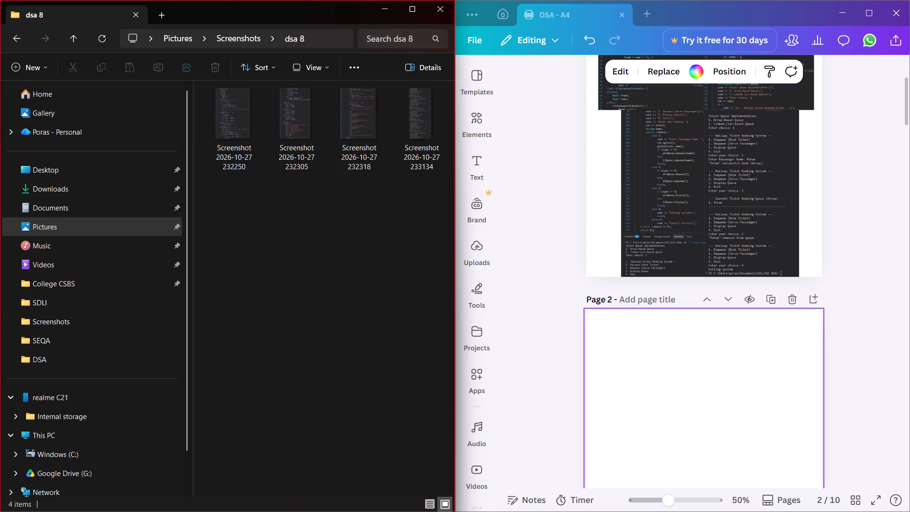
scroll(659, 181, "up", 1)
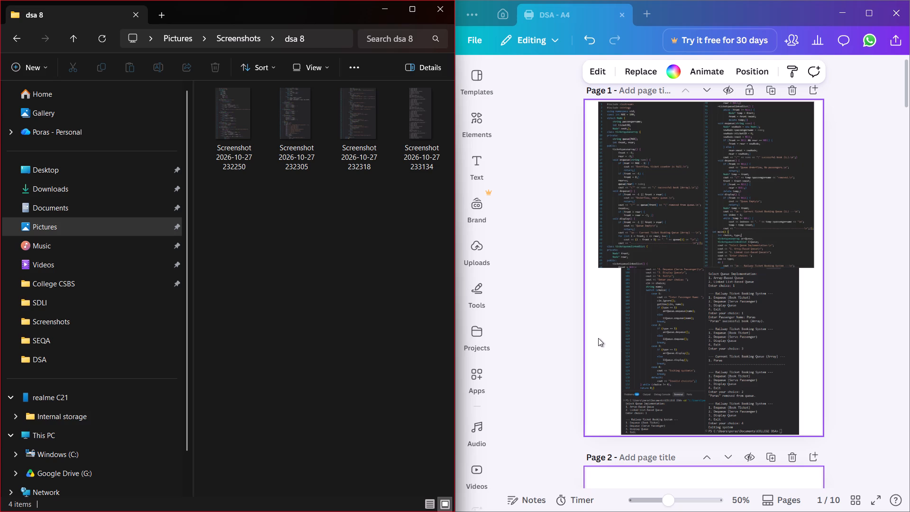
left_click(271, 38)
left_click(279, 146)
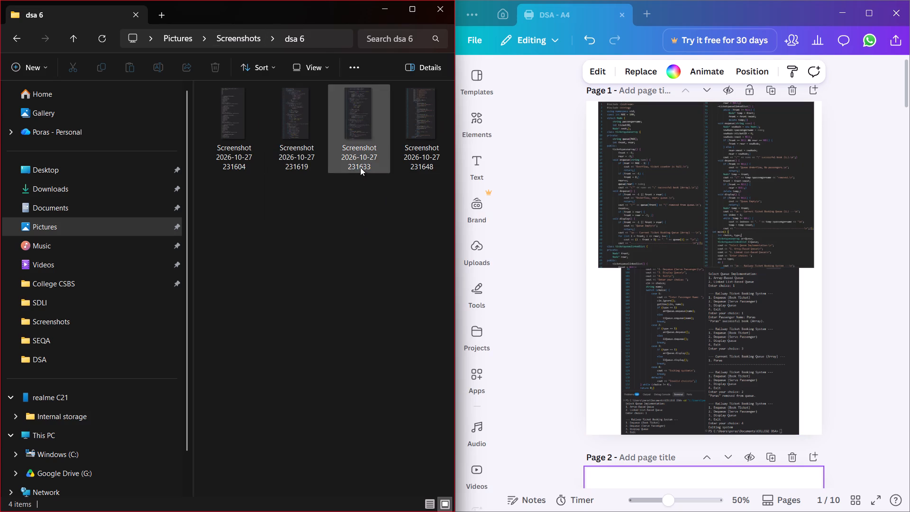
Add all four screenshots from the dsa 6 folder to the blank page 2 of the Canva design.
left_click_drag(243, 224, 482, 146)
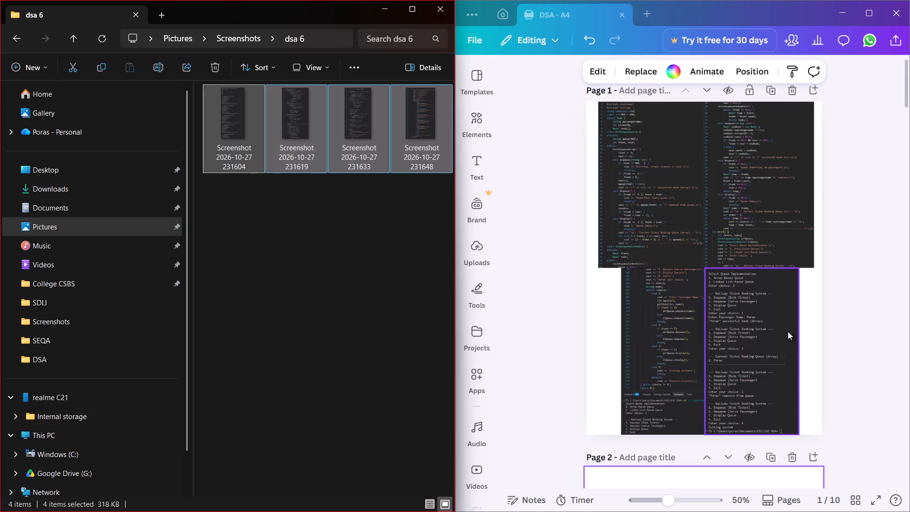
scroll(763, 313, "down", 2)
left_click_drag(320, 134, 866, 361)
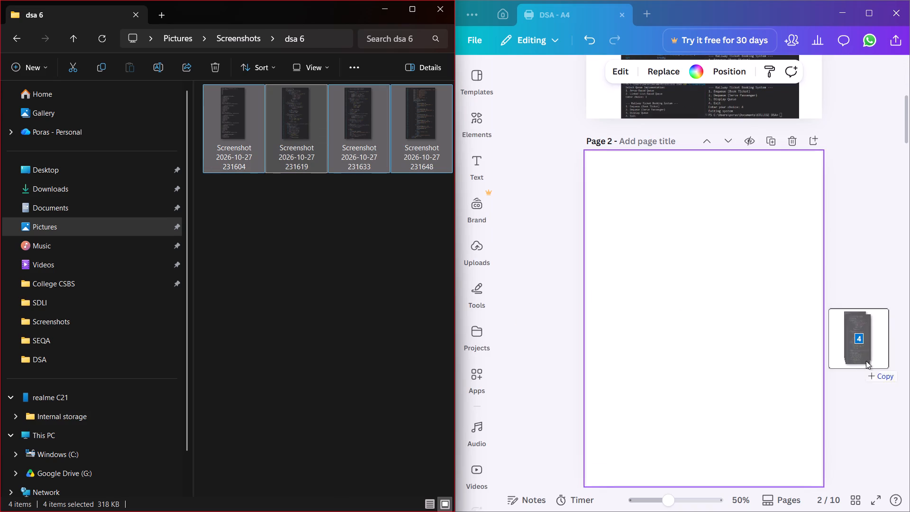
left_click_drag(866, 361, 710, 311)
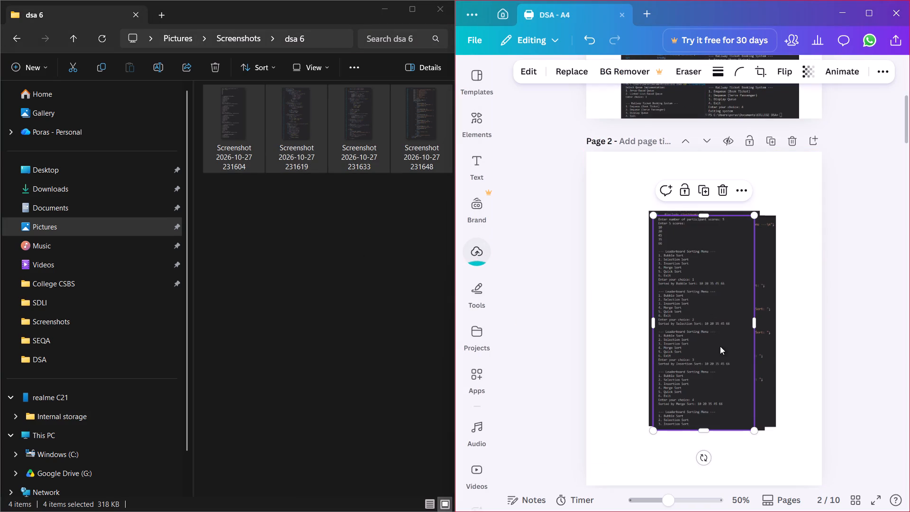
Spread page 2's stacked screenshots: output lower right, sorting-menu code lower left, mergeSort code upper right, #include code in the top-left corner.
left_click(719, 328)
left_click_drag(719, 326, 782, 456)
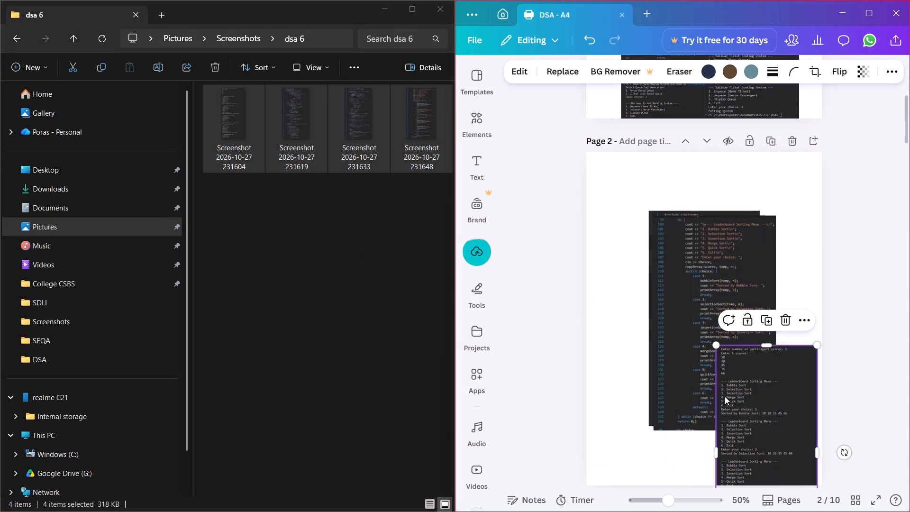
left_click_drag(677, 328, 627, 424)
left_click_drag(695, 258, 757, 246)
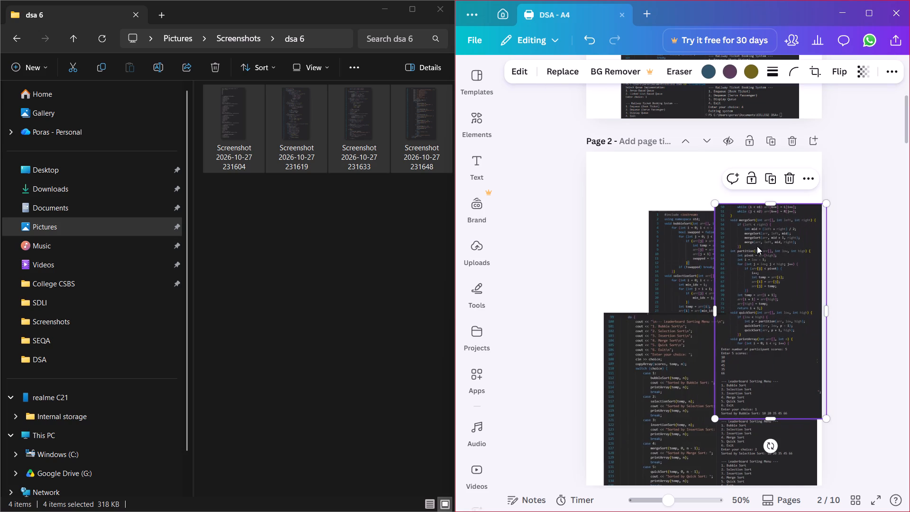
left_click_drag(677, 246, 614, 188)
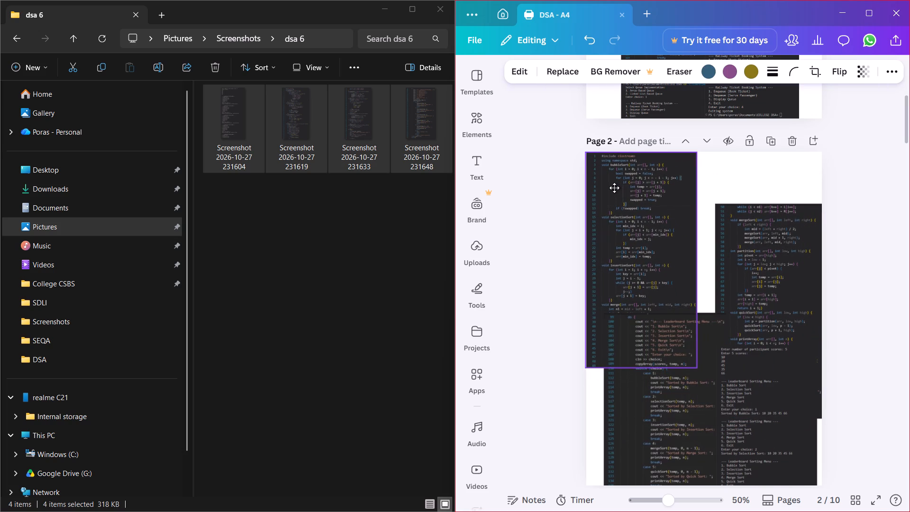
left_click_drag(614, 188, 617, 187)
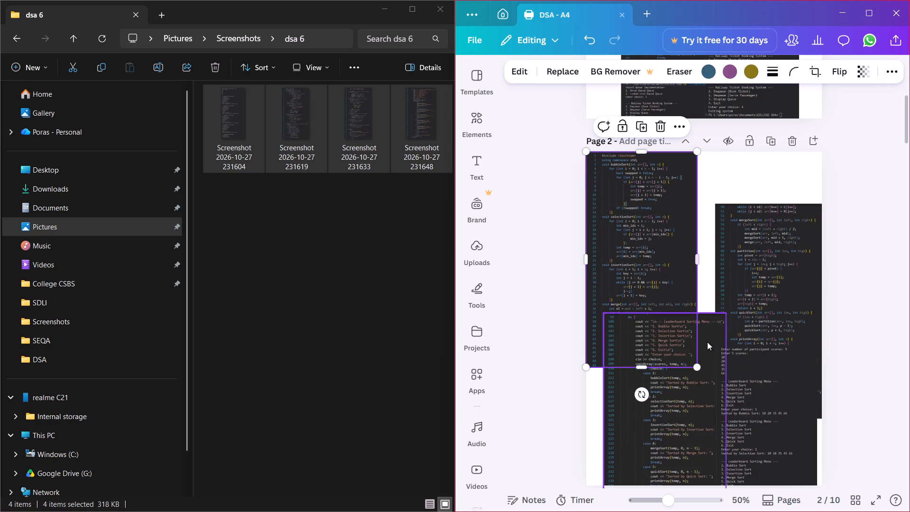
Shrink the #include code screenshot to about half of page 2's height and place it at the top edge, just left of centre.
left_click(664, 293)
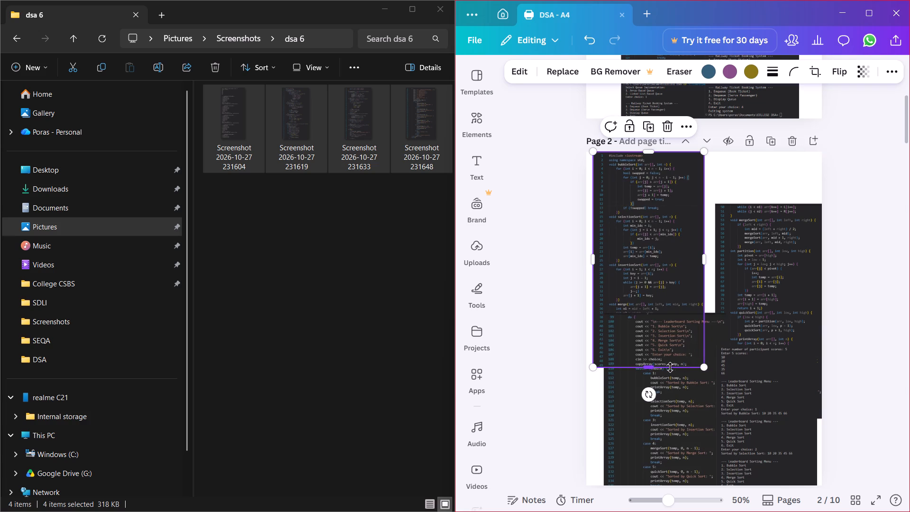
left_click_drag(702, 365, 685, 318)
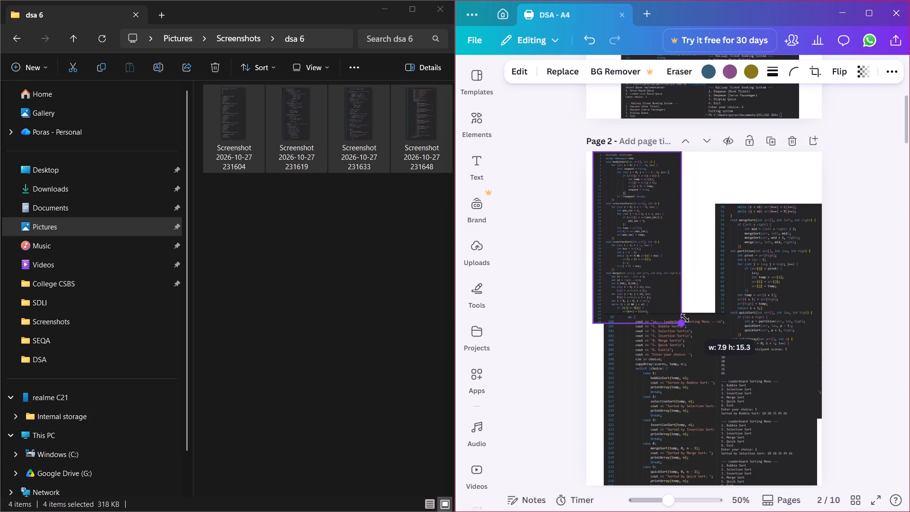
left_click_drag(685, 318, 687, 318)
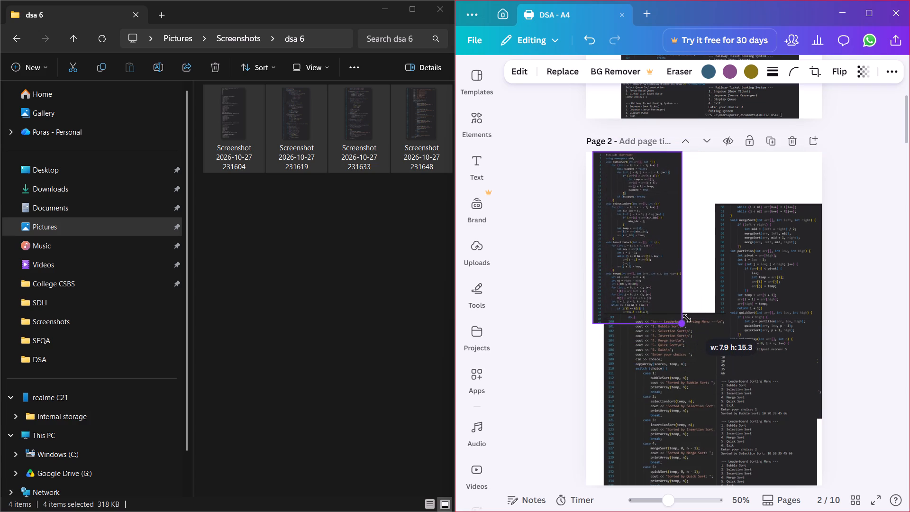
left_click_drag(687, 318, 681, 317)
left_click_drag(652, 264, 660, 265)
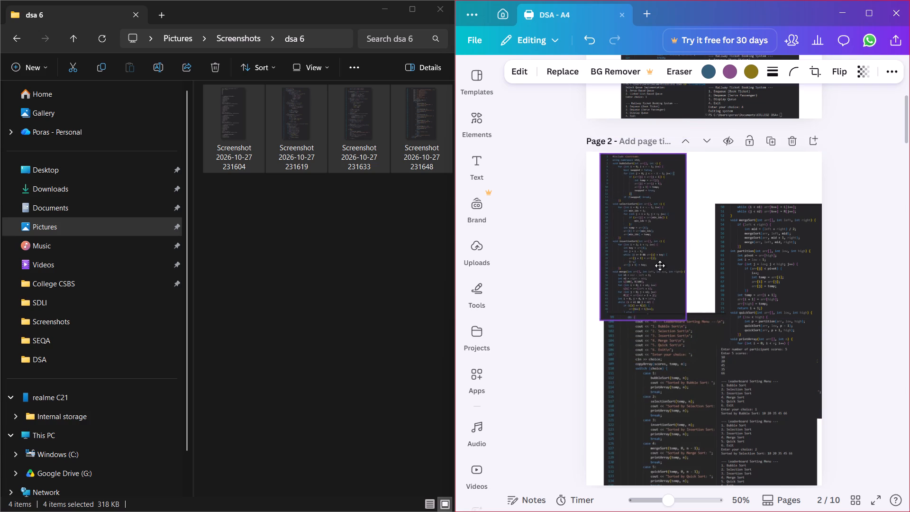
left_click_drag(660, 265, 669, 265)
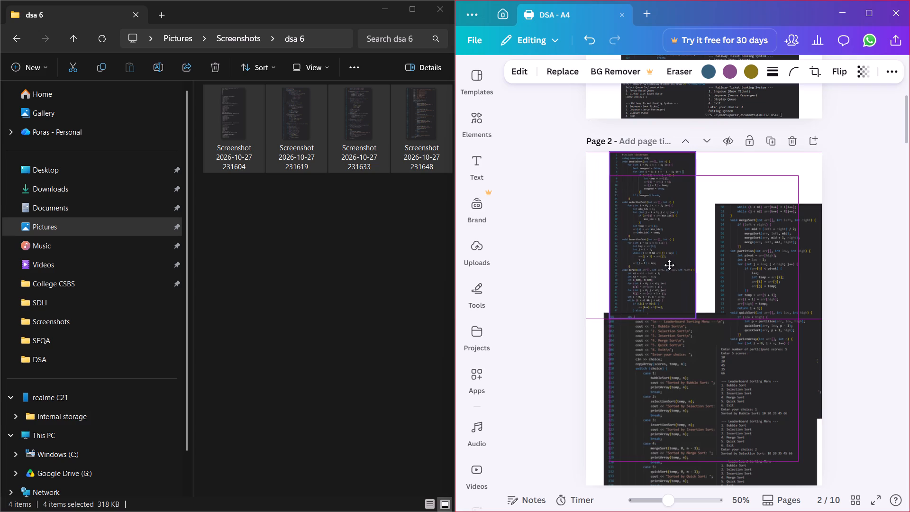
left_click_drag(669, 265, 678, 265)
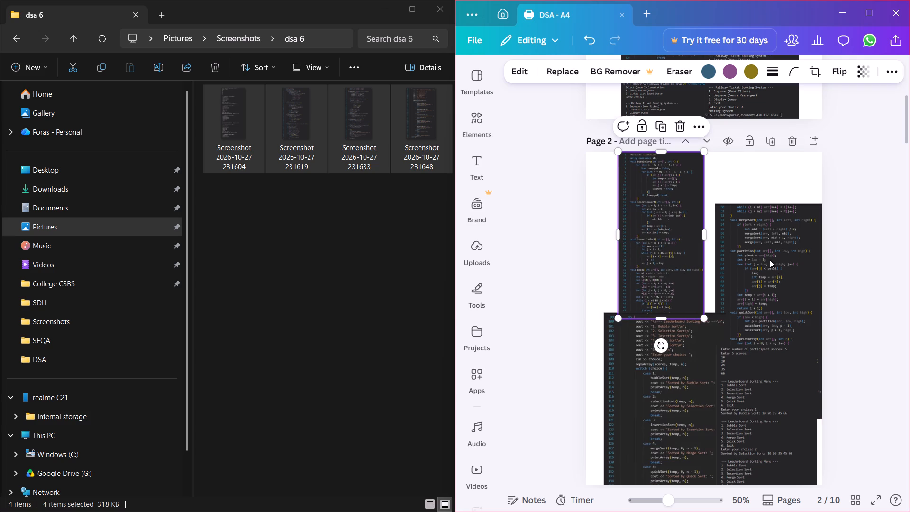
Place the mergeSort code screenshot against the #include code's right side at page 2's top edge and shrink it to nearly the same height.
left_click(767, 258)
left_click_drag(767, 258, 763, 214)
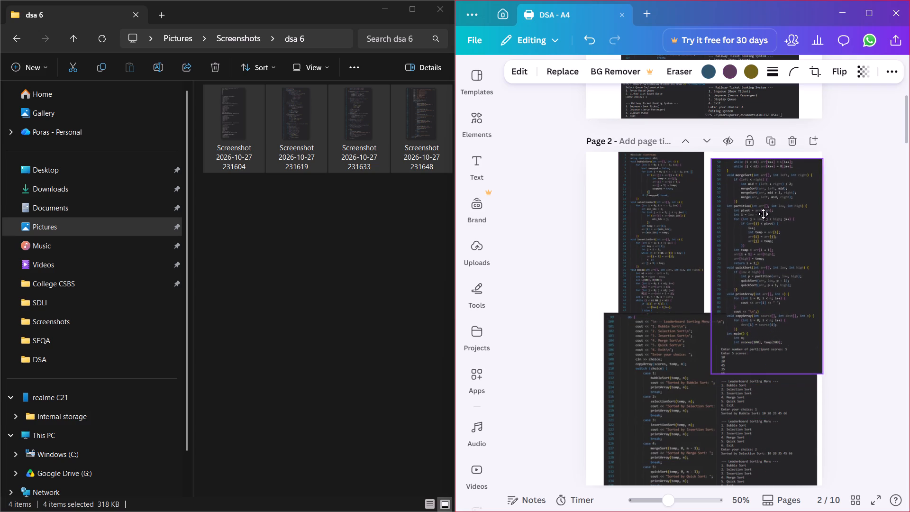
left_click_drag(763, 214, 757, 210)
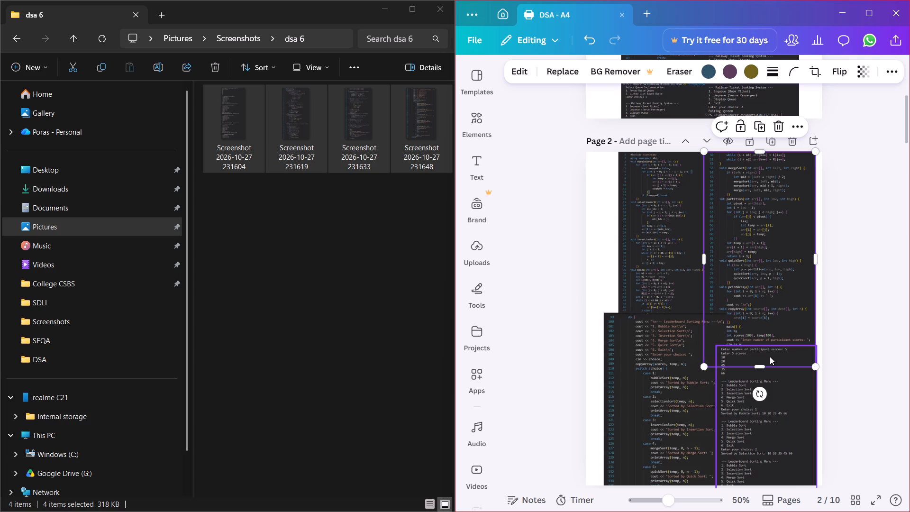
left_click_drag(817, 368, 779, 330)
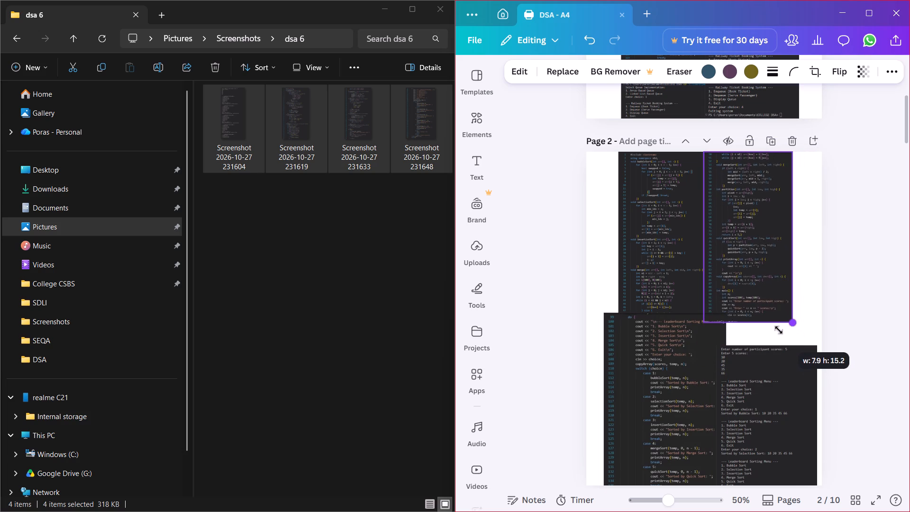
left_click_drag(779, 330, 768, 324)
Move the sorting-menu code screenshot directly under the #include code screenshot, with their right edges aligned.
left_click(667, 361)
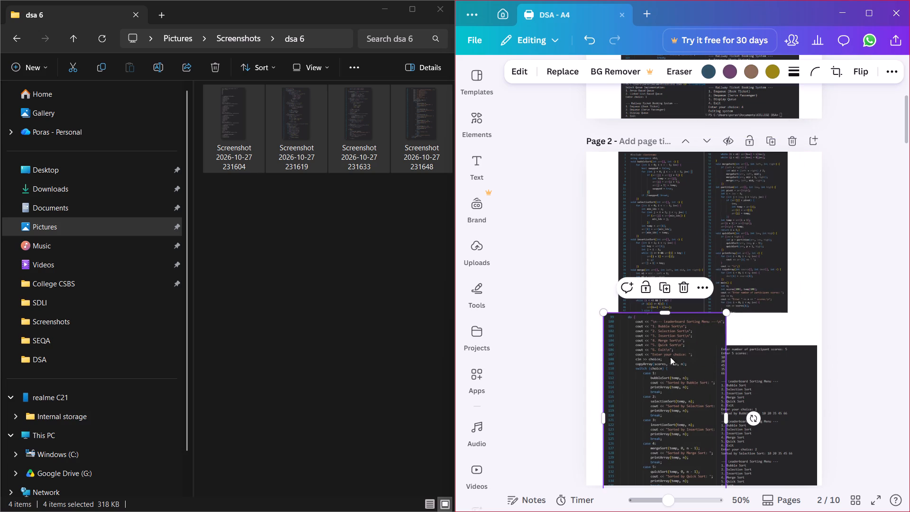
left_click_drag(695, 327, 672, 331)
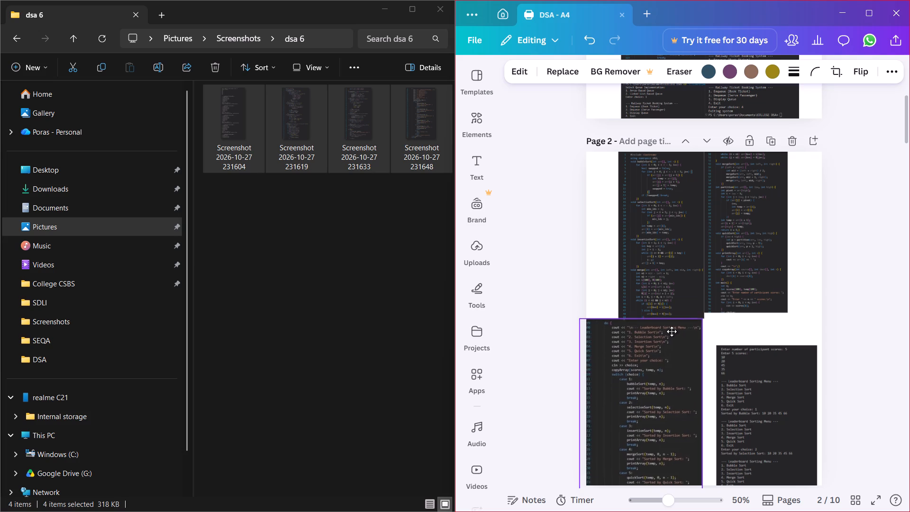
left_click_drag(672, 331, 673, 331)
Enlarge the mergeSort code screenshot slightly so its lower edge lines up with the #include code screenshot's.
left_click(739, 232)
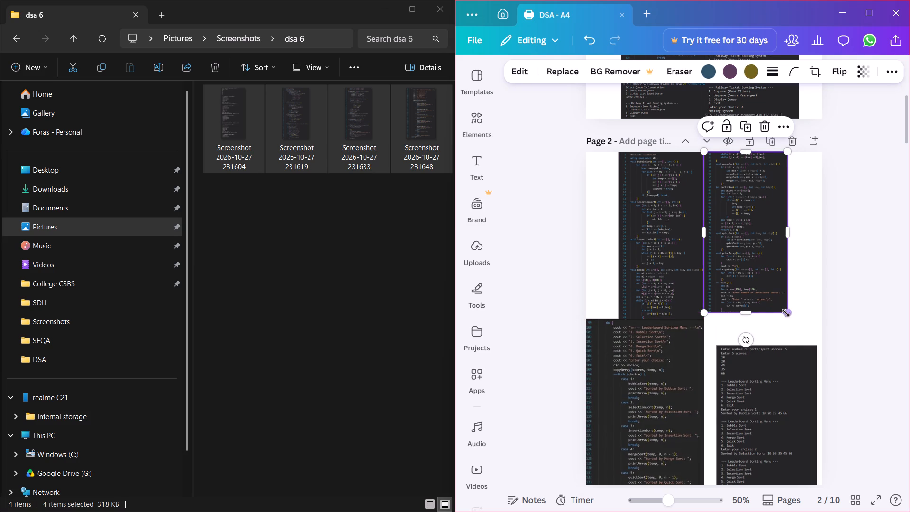
left_click_drag(787, 313, 791, 318)
Shrink the sorting-menu code screenshot on page 2 so it ends at the page's lower edge, keeping its upper-right corner in place.
left_click(636, 400)
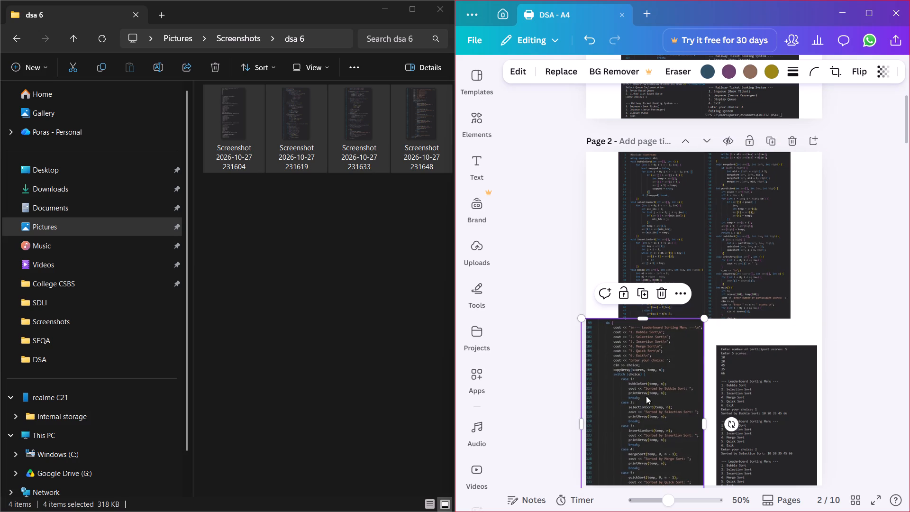
scroll(711, 352, "down", 1)
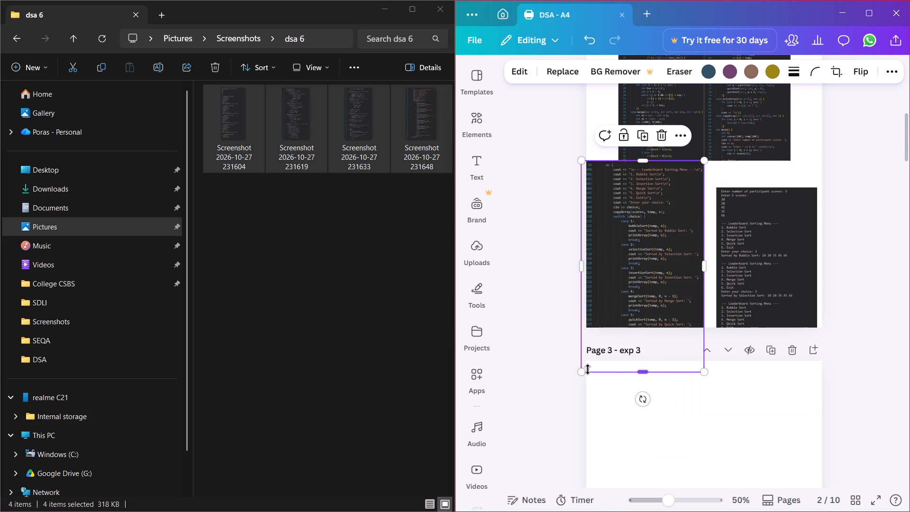
left_click_drag(580, 370, 635, 312)
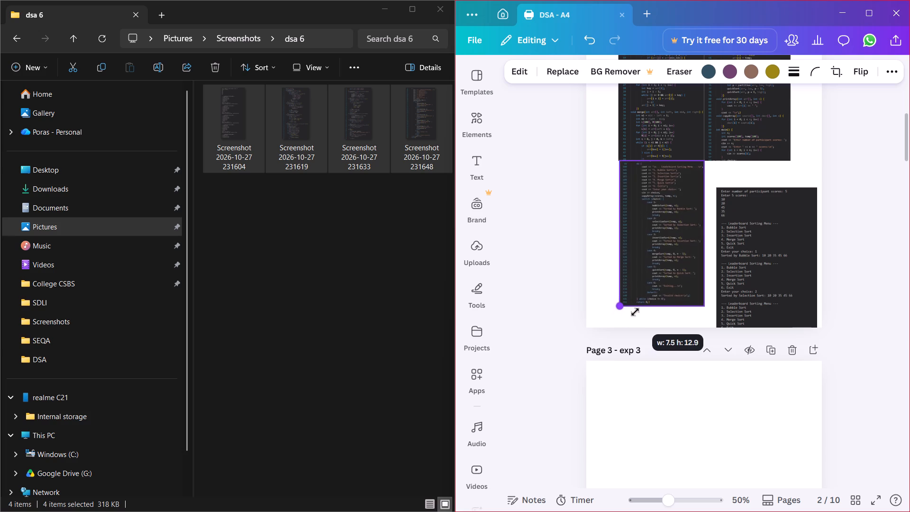
left_click_drag(635, 312, 628, 310)
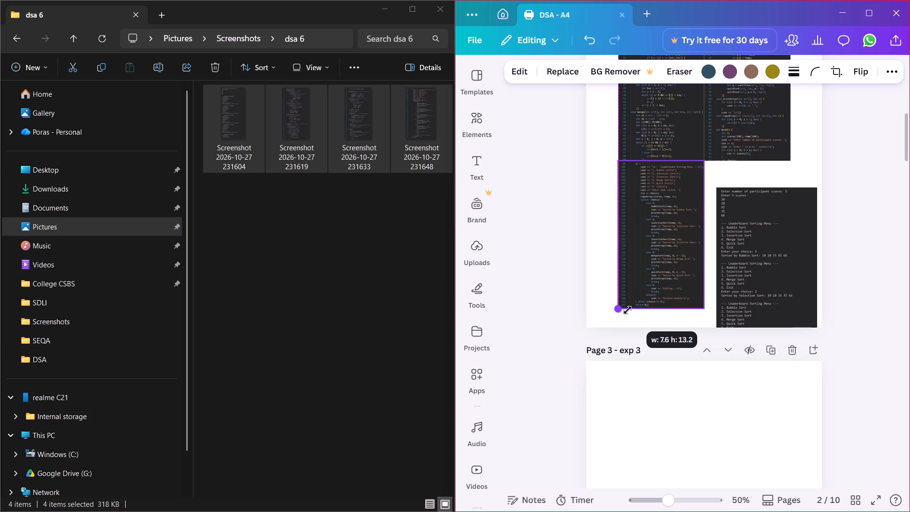
left_click_drag(628, 310, 614, 330)
Move the program output screenshot directly under the mergeSort code, against the sorting-menu code, and shrink it to end at page 2's lower edge.
scroll(835, 206, "up", 1)
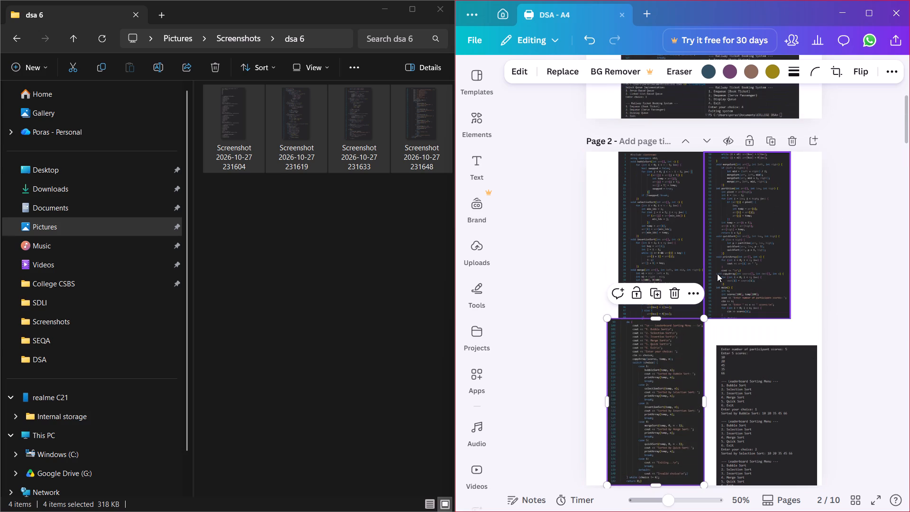
left_click(747, 411)
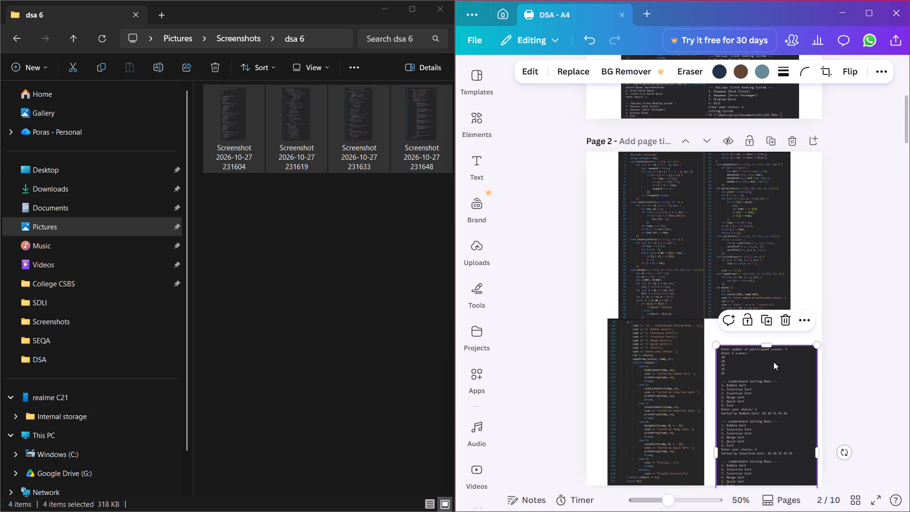
scroll(773, 362, "down", 1)
left_click_drag(772, 277, 762, 254)
left_click_drag(807, 374, 792, 338)
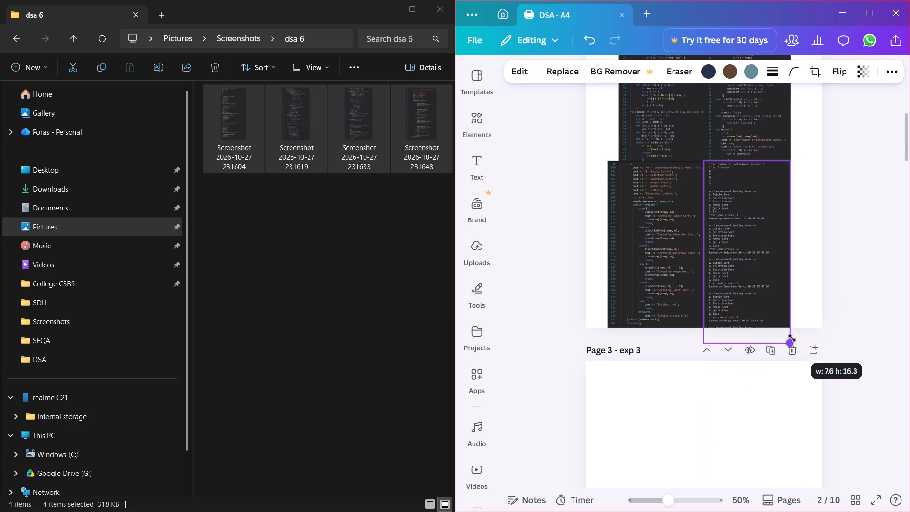
left_click_drag(792, 338, 782, 325)
left_click(904, 270)
Review the arrangement of the four screenshots on page 2.
scroll(846, 225, "up", 1)
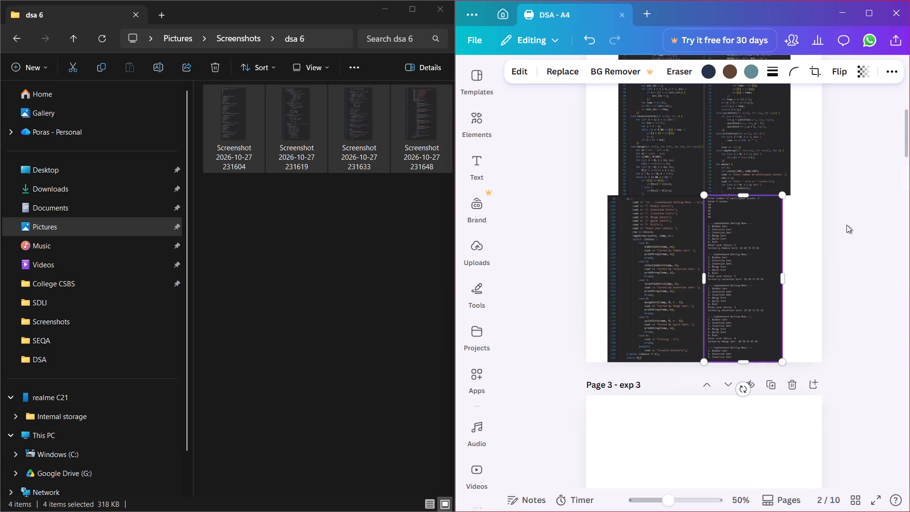
scroll(846, 225, "up", 3)
scroll(846, 225, "down", 2)
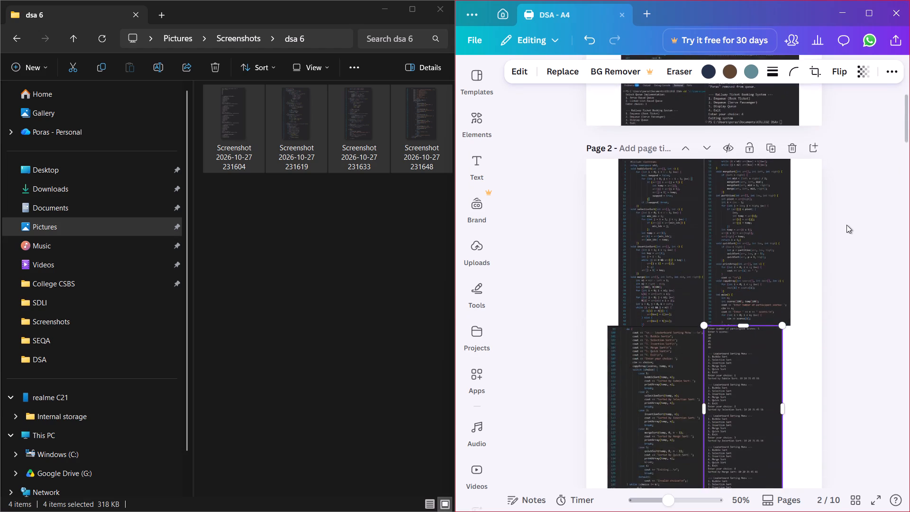
scroll(846, 225, "down", 2)
scroll(846, 225, "up", 1)
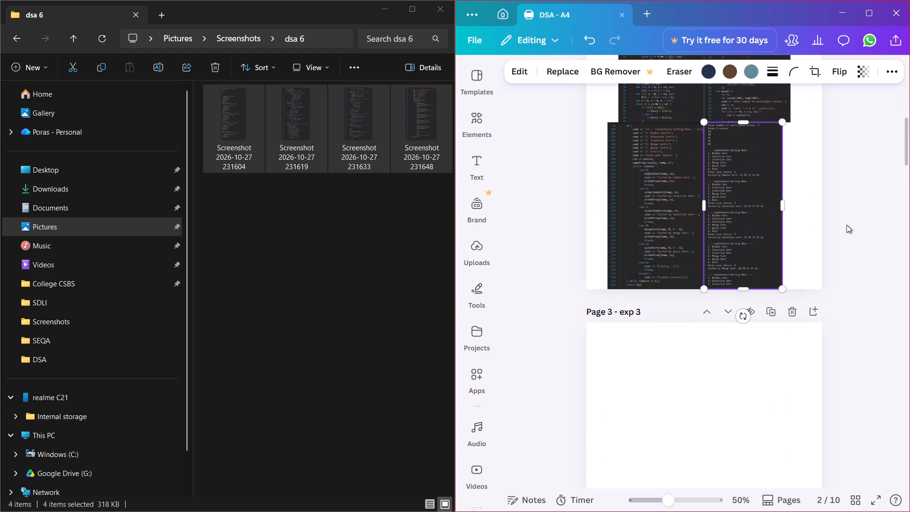
scroll(846, 225, "down", 1)
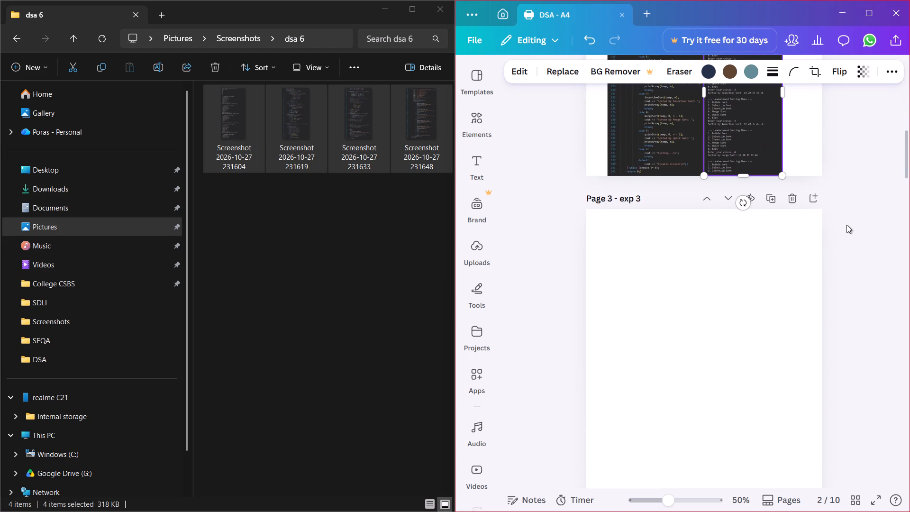
Switch to File Explorer, open the dsa 8 folder and add all four of its screenshots to page 3 of the design.
scroll(846, 225, "down", 1)
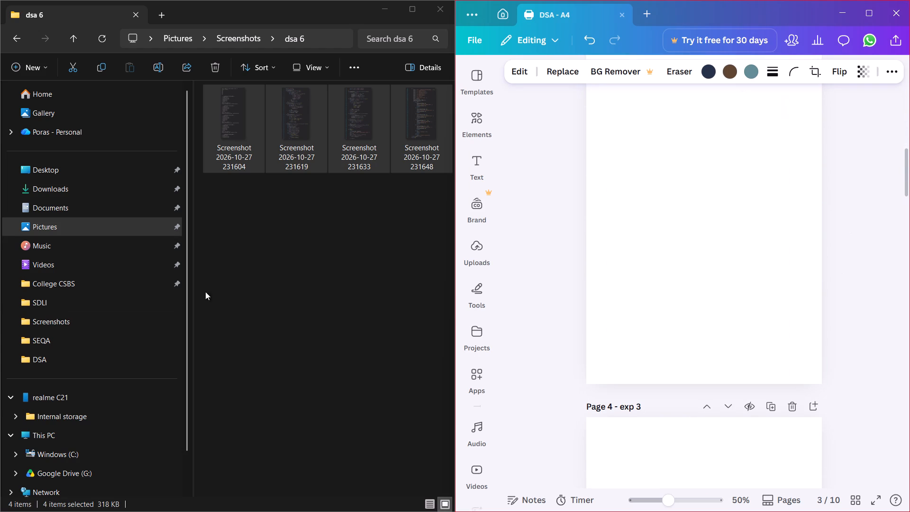
left_click(296, 267)
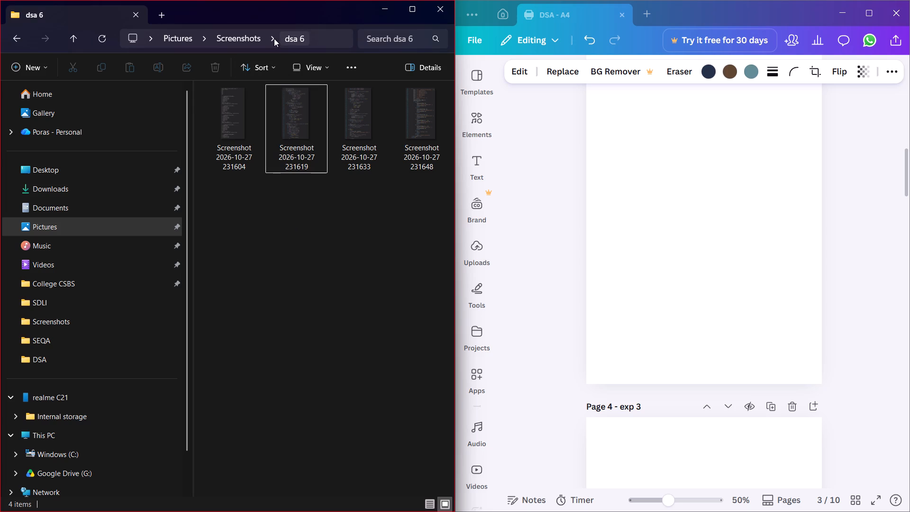
left_click(274, 38)
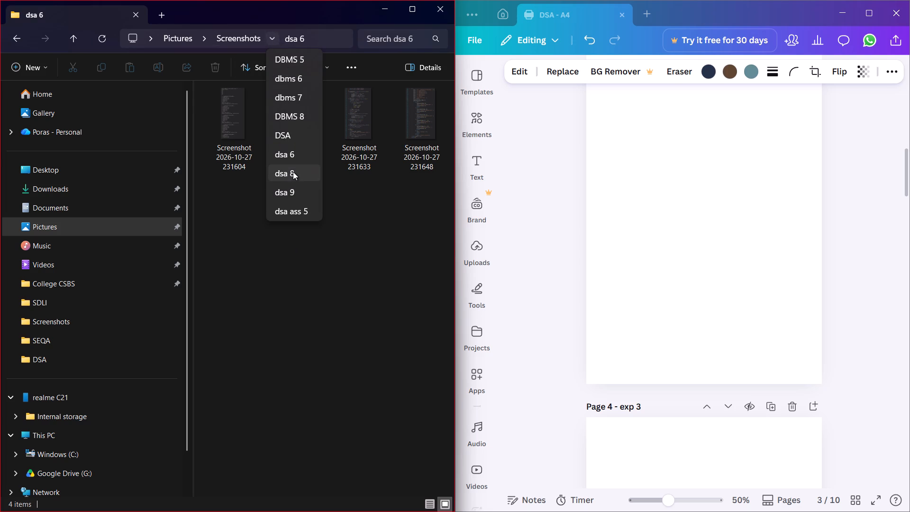
left_click(293, 172)
left_click_drag(237, 240, 373, 113)
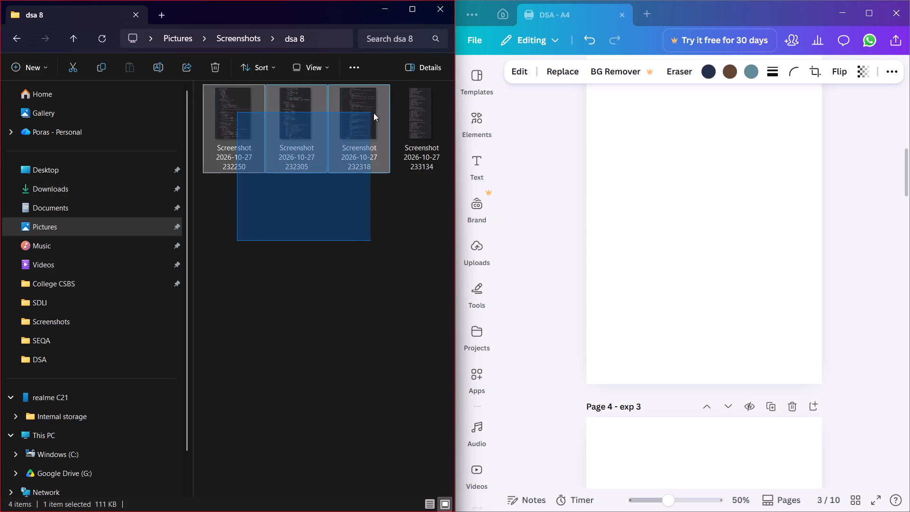
left_click_drag(373, 113, 411, 117)
left_click_drag(285, 126, 686, 197)
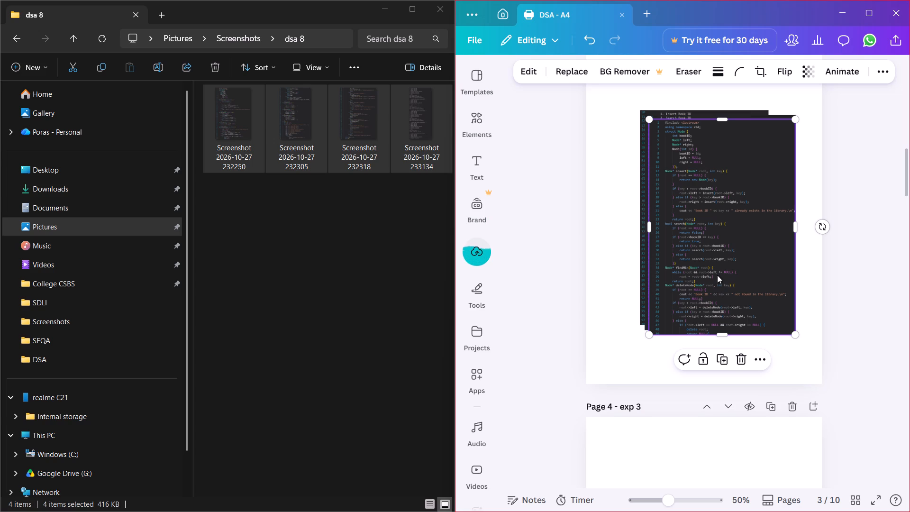
Place the #include code screenshot at page 3's upper-left corner and shrink it to about half the page height.
left_click_drag(719, 261, 664, 213)
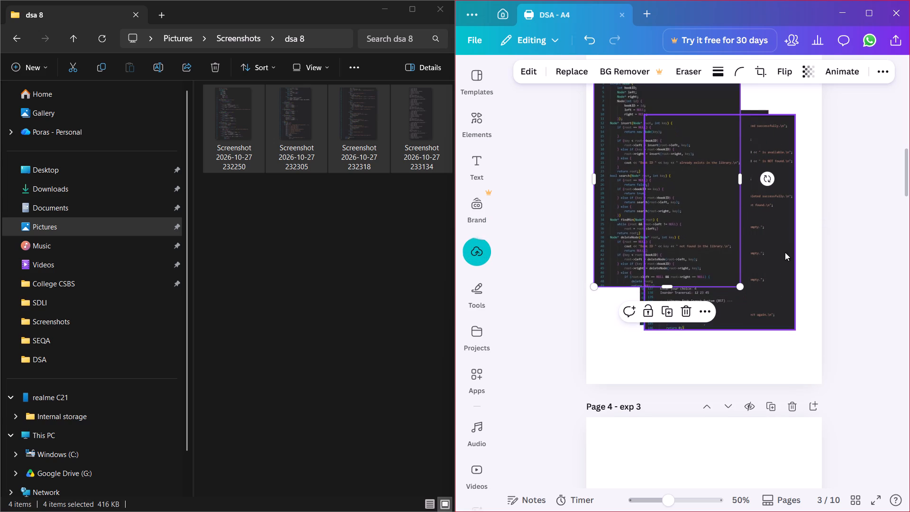
scroll(778, 253, "up", 2)
scroll(743, 391, "down", 1)
left_click_drag(674, 358, 672, 345)
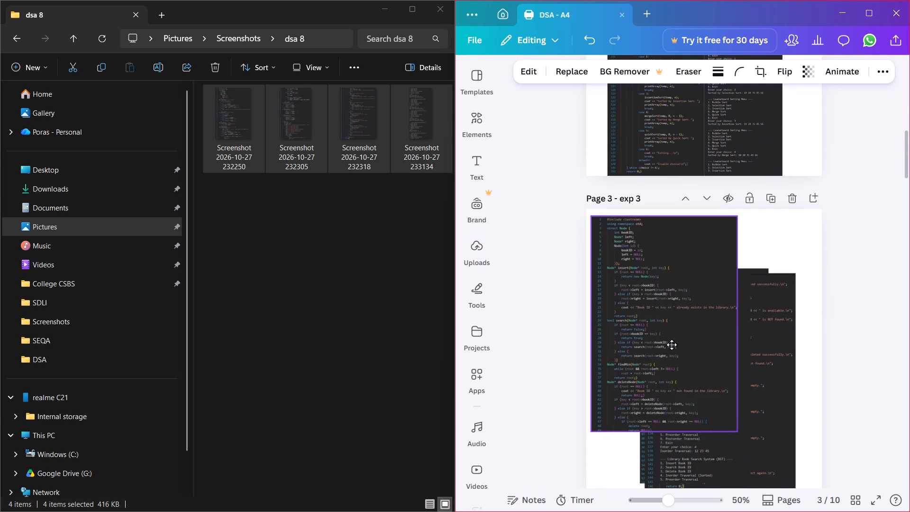
left_click_drag(672, 345, 669, 338)
left_click_drag(737, 425, 707, 413)
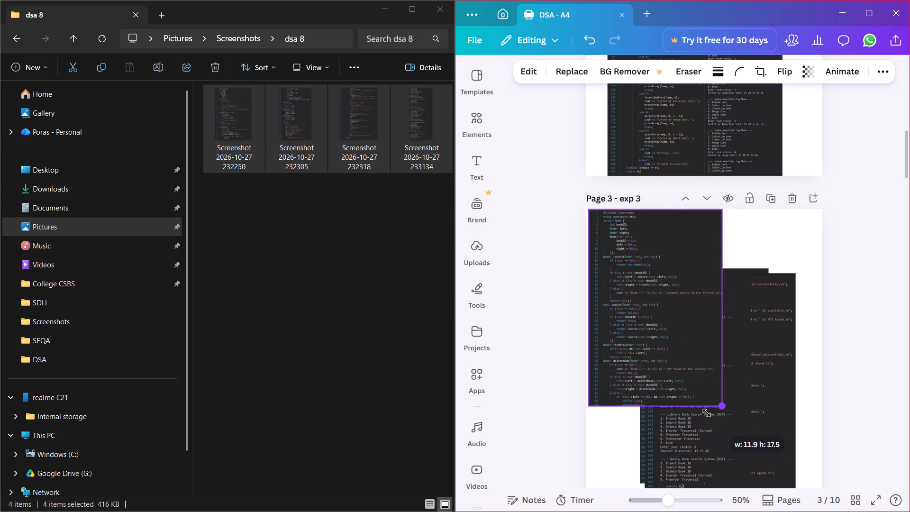
left_click_drag(707, 413, 681, 395)
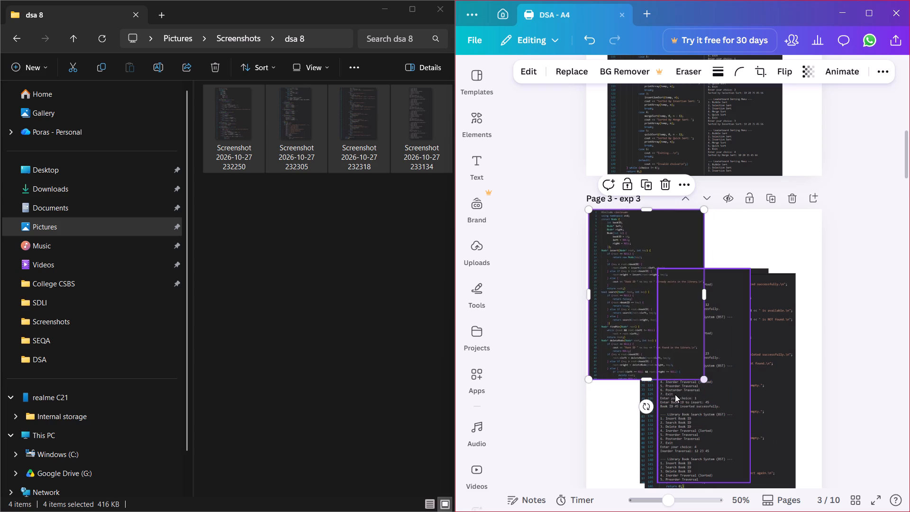
left_click(671, 355)
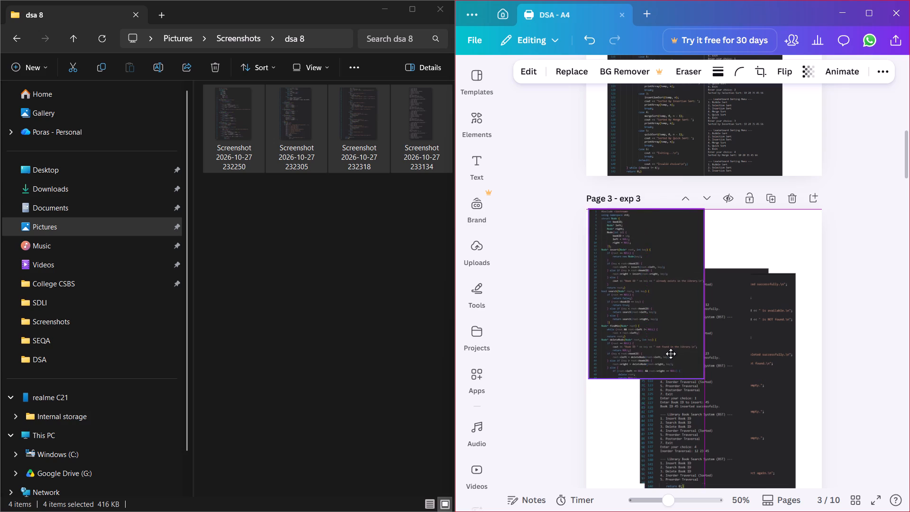
Move the other three screenshots into the lower right part of page 3, away from the #include code.
left_click_drag(740, 365, 749, 444)
left_click_drag(770, 329, 785, 410)
left_click_drag(751, 310, 798, 413)
Shrink the #include code screenshot slightly from its upper-left corner so its upper edge meets page 3's top edge.
left_click(631, 311)
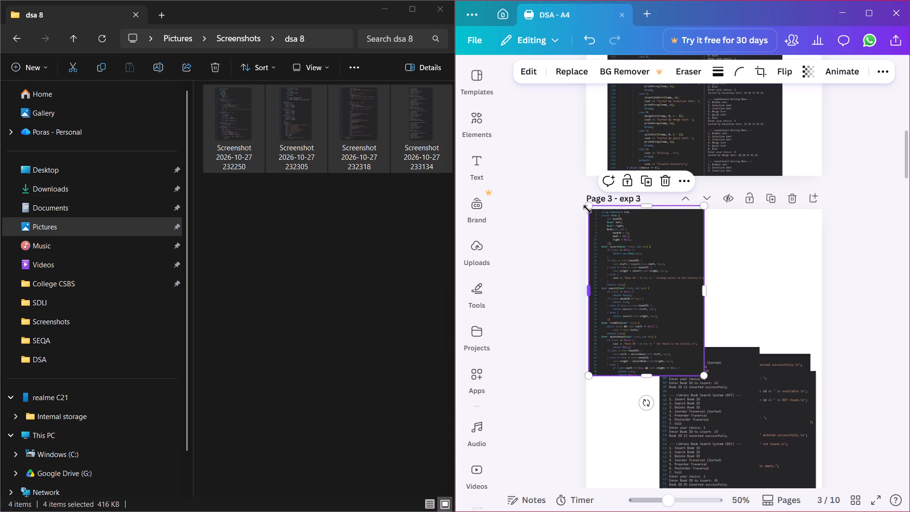
left_click_drag(587, 207, 590, 212)
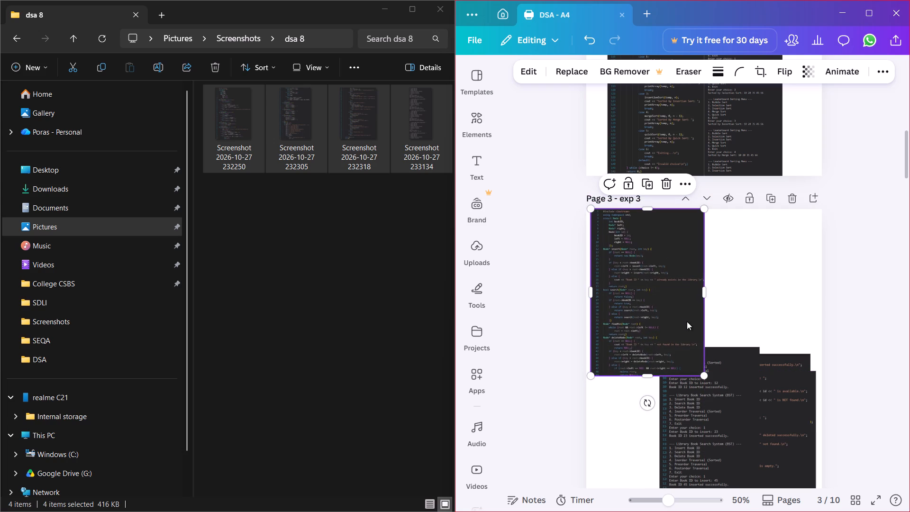
Uncover the traversal-functions code screenshot, place it against the #include code's right side at page 3's top edge, and shrink it to the same height.
left_click_drag(739, 403, 792, 437)
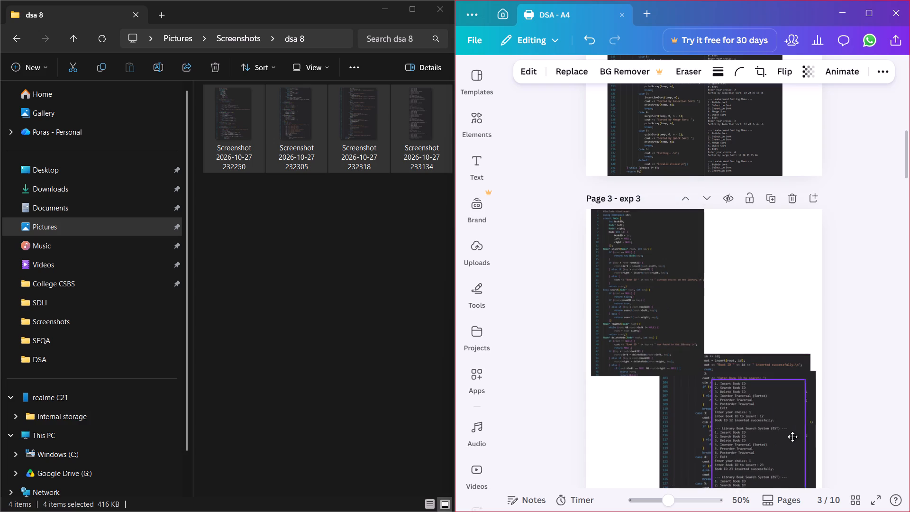
left_click_drag(792, 437, 682, 465)
left_click_drag(757, 430, 772, 428)
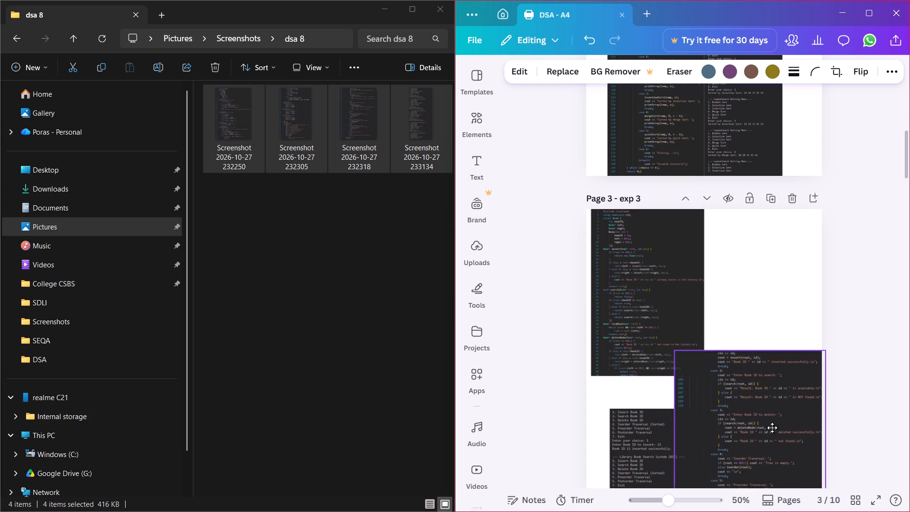
left_click_drag(772, 428, 713, 484)
left_click_drag(798, 424, 823, 283)
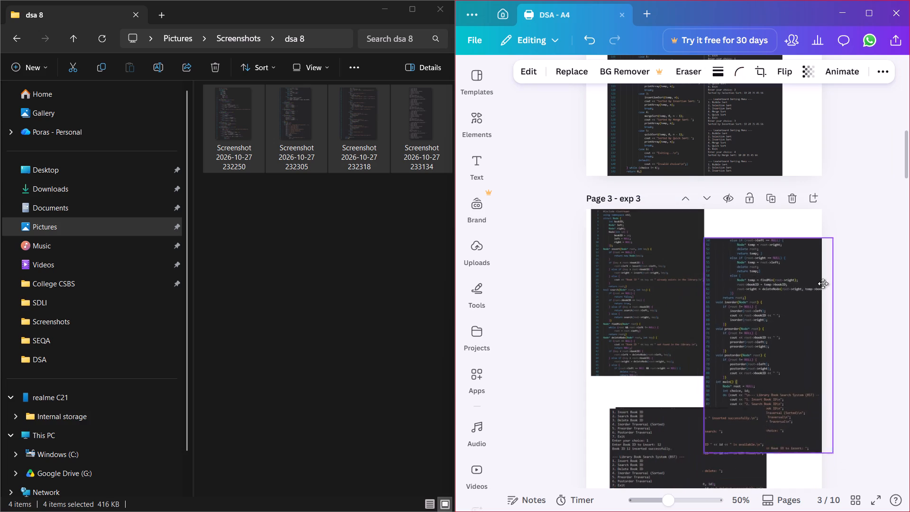
left_click_drag(823, 283, 818, 264)
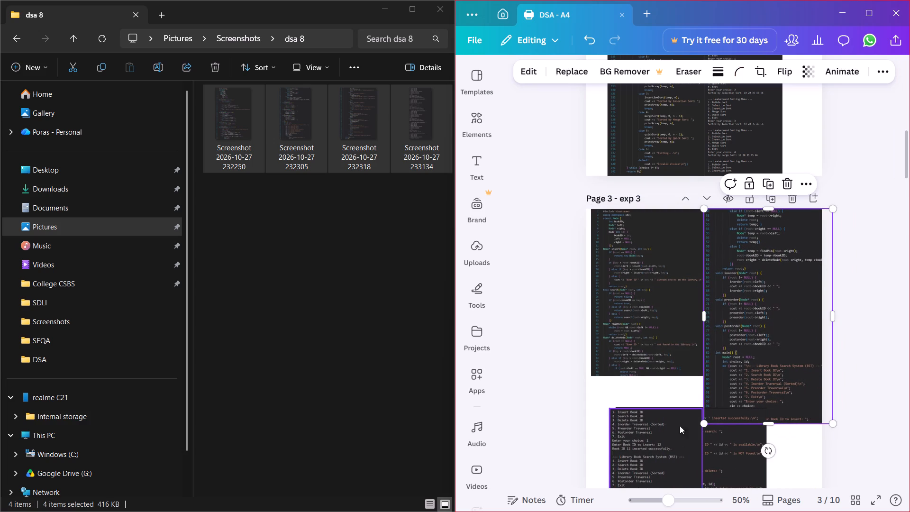
left_click_drag(835, 425, 808, 376)
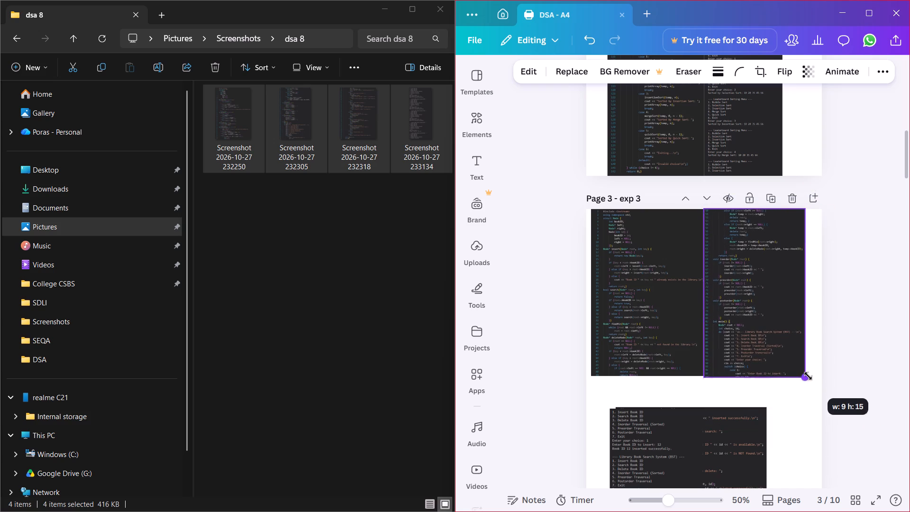
left_click_drag(808, 376, 808, 375)
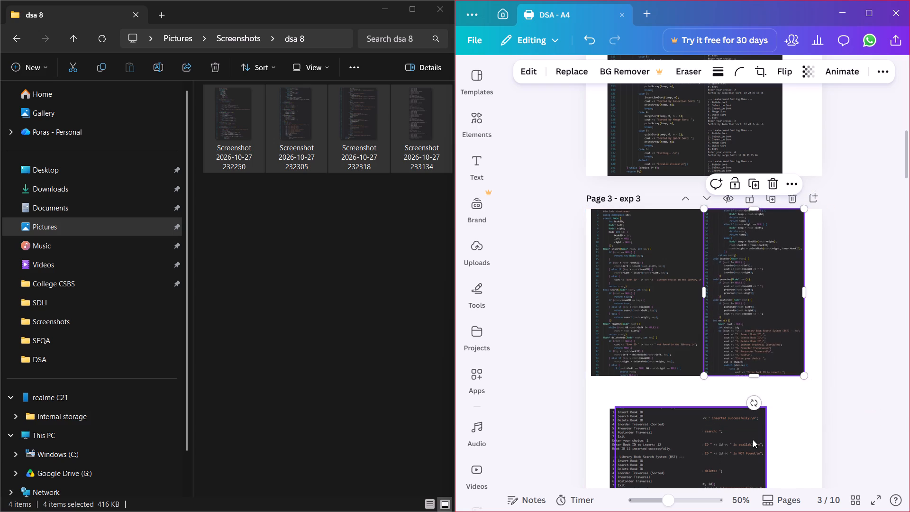
Place the switch-case code screenshot directly under the #include code with right edges aligned and shrink it to end at page 3's lower edge.
left_click_drag(671, 452, 823, 457)
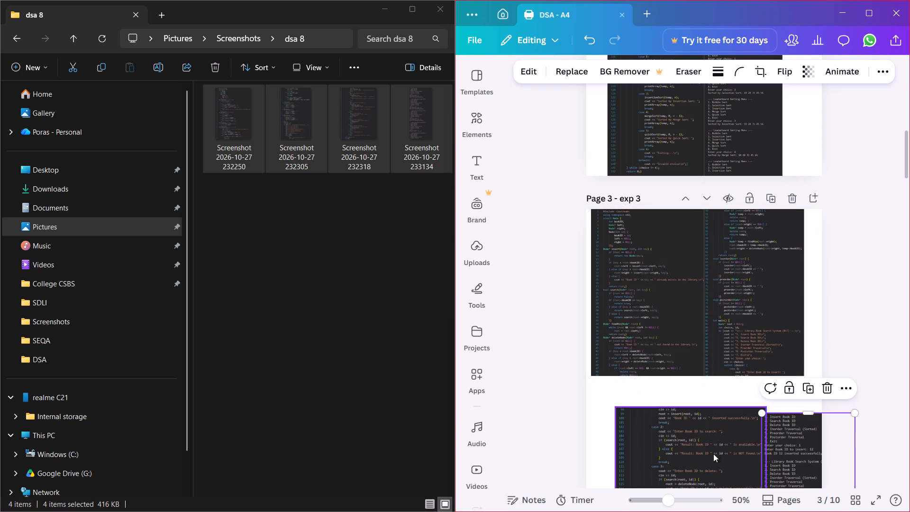
left_click_drag(669, 454, 612, 425)
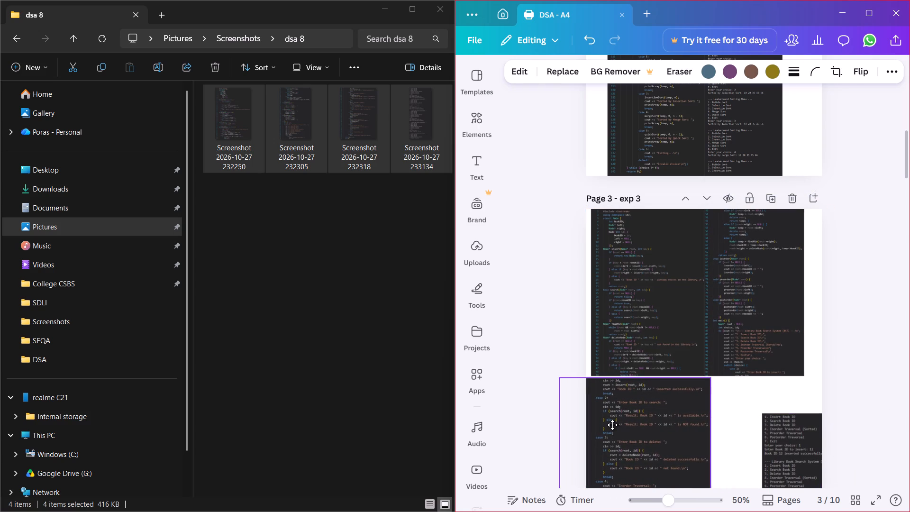
left_click_drag(612, 425, 610, 425)
scroll(805, 399, "down", 1)
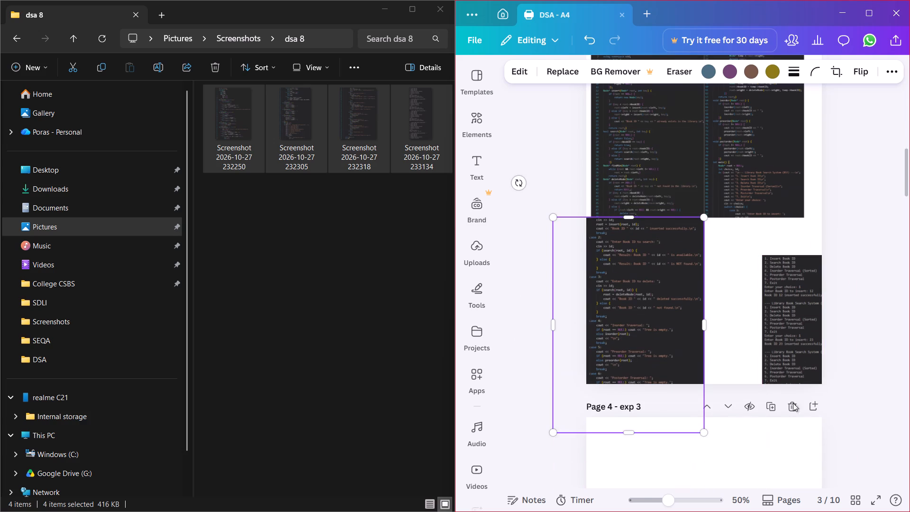
left_click_drag(555, 433, 598, 384)
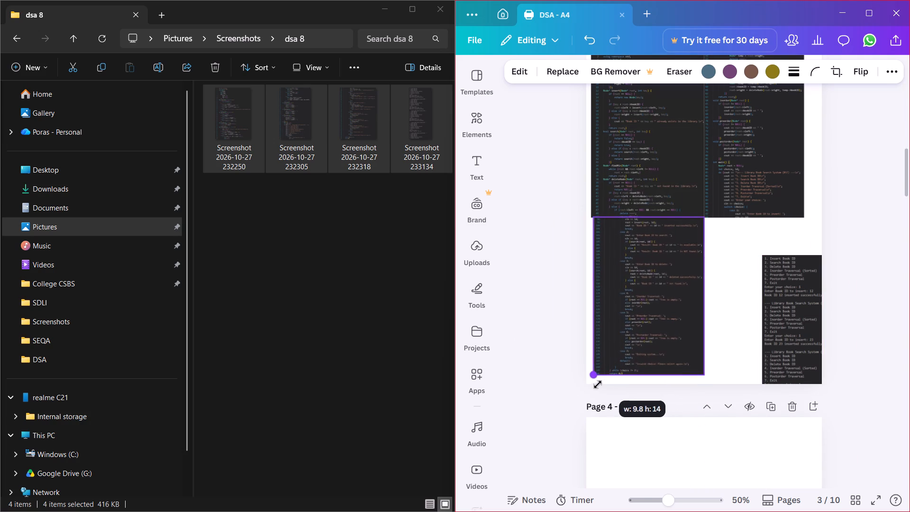
left_click_drag(598, 384, 594, 389)
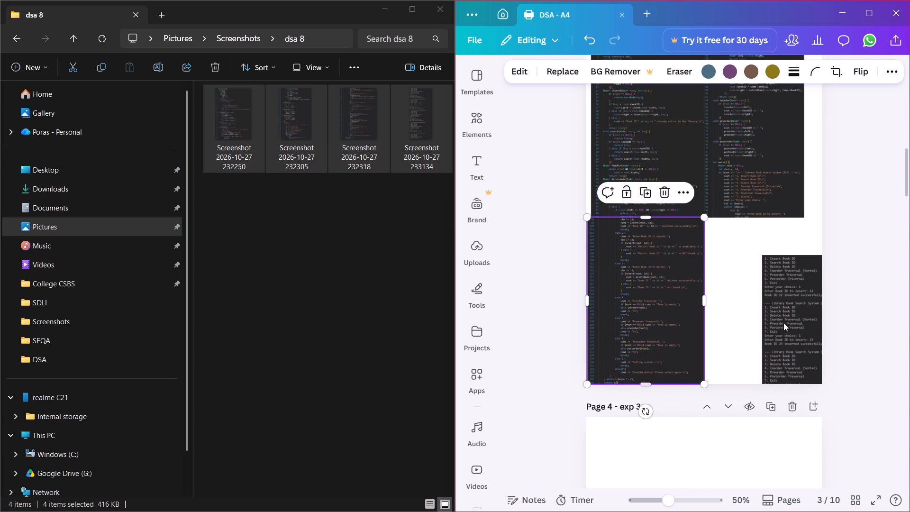
Place the terminal output screenshot against the switch-case code's right side on page 3 and shrink it to end at the page's lower edge.
left_click(785, 322)
left_click_drag(784, 323, 728, 293)
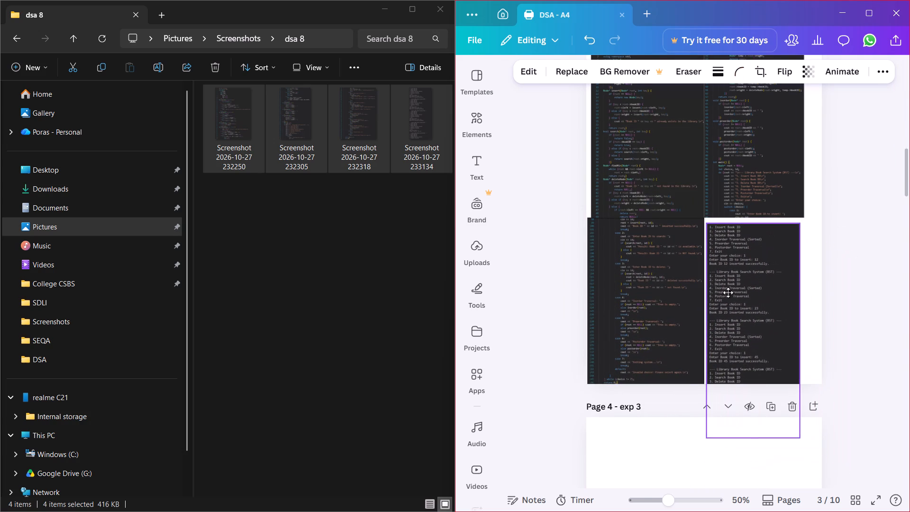
left_click_drag(728, 293, 727, 288)
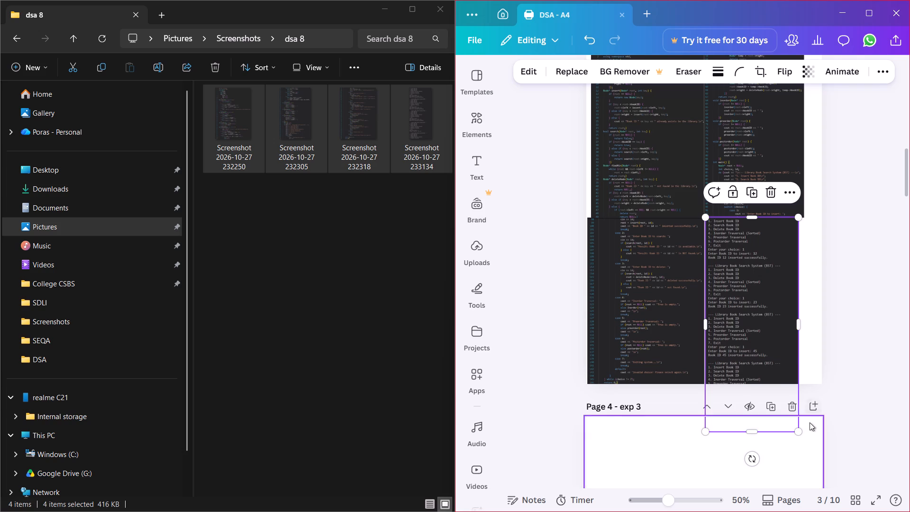
left_click_drag(800, 436, 769, 397)
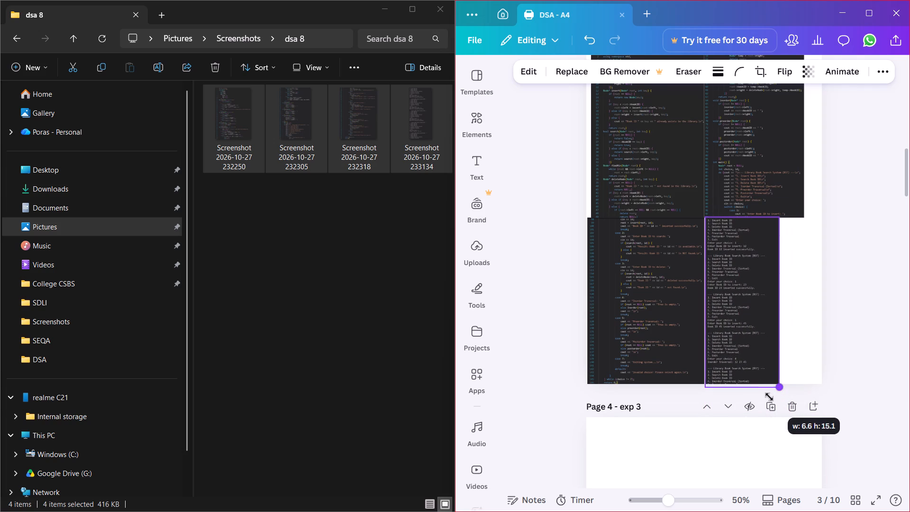
left_click_drag(769, 397, 766, 393)
left_click(739, 327)
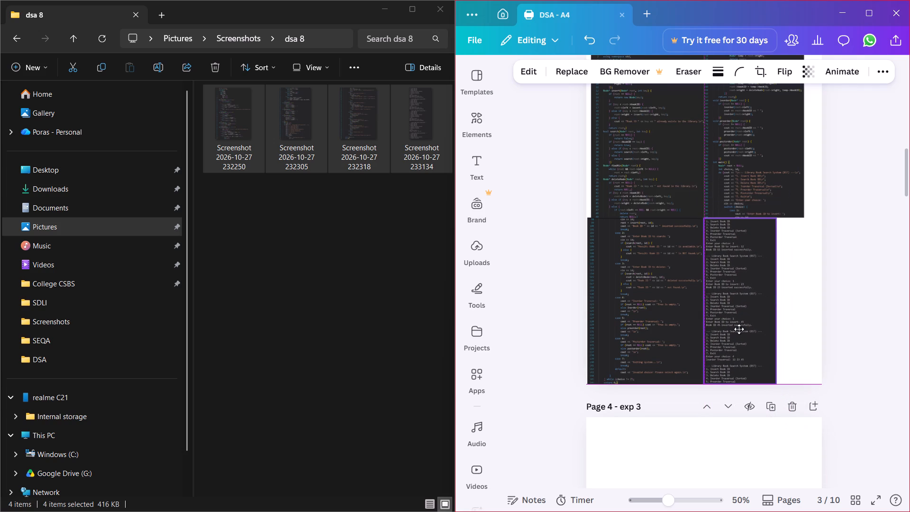
Enlarge page 3's terminal output screenshot slightly from its lower-right corner, past the page's lower edge, keeping it directly under the traversal-functions code.
left_click(856, 328)
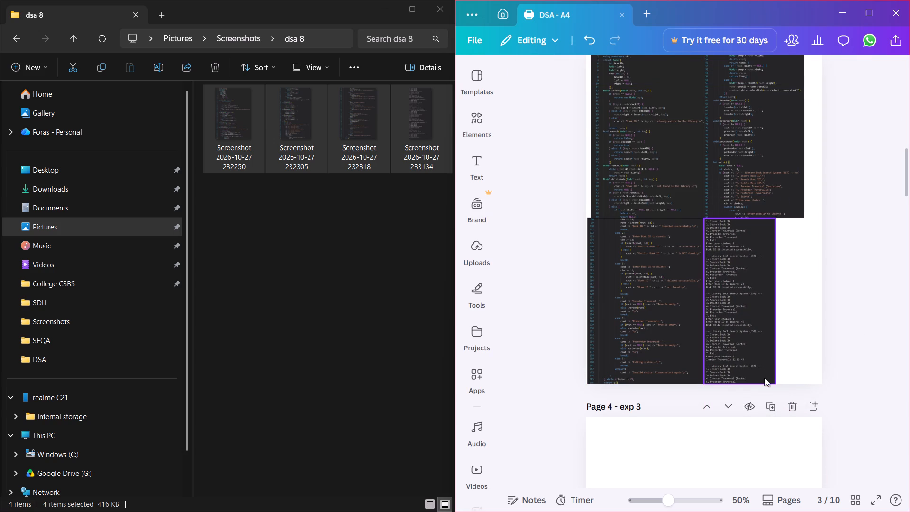
left_click(772, 375)
left_click_drag(776, 384, 781, 389)
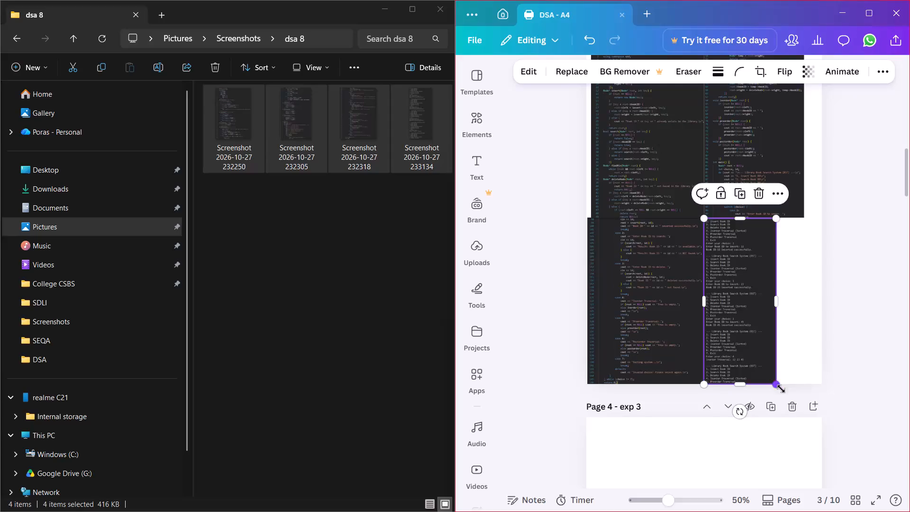
left_click_drag(781, 389, 797, 405)
left_click(847, 291)
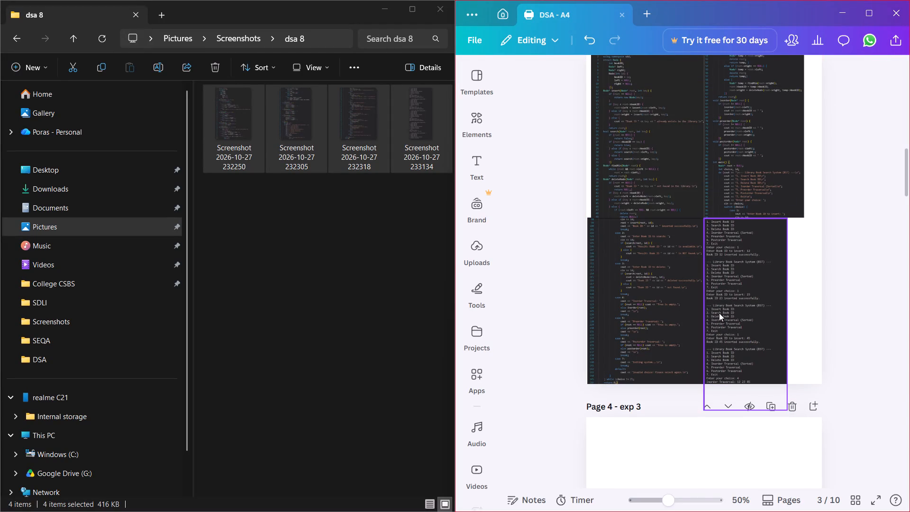
left_click(726, 312)
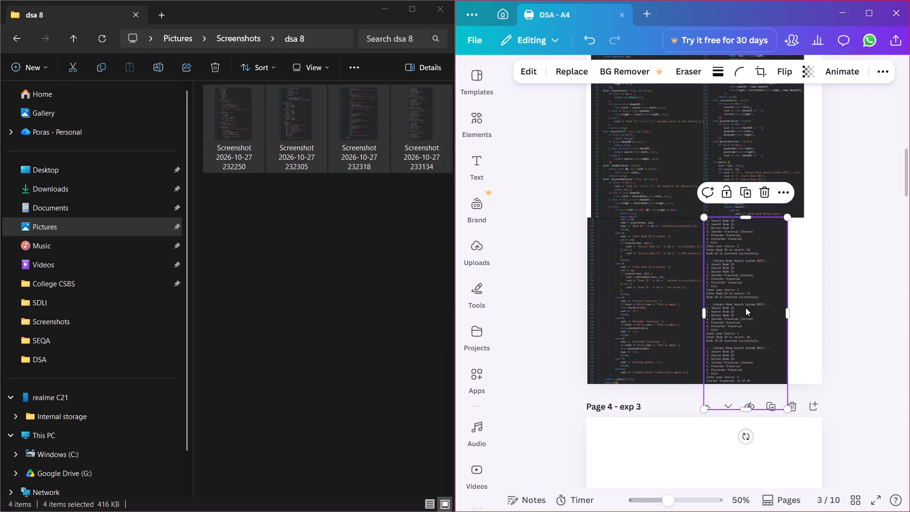
left_click(840, 289)
Switch to File Explorer and open the dsa 9 folder within Screenshots.
scroll(835, 290, "up", 1)
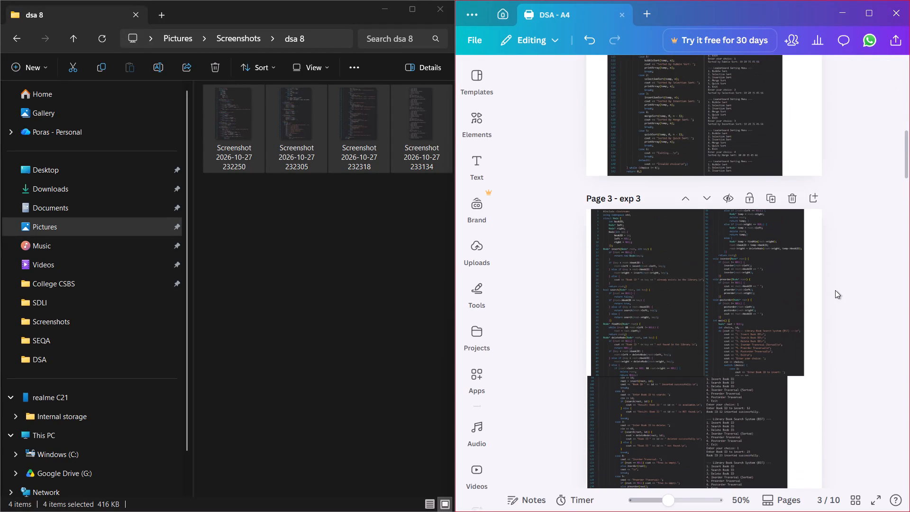
scroll(835, 290, "up", 2)
scroll(835, 290, "down", 3)
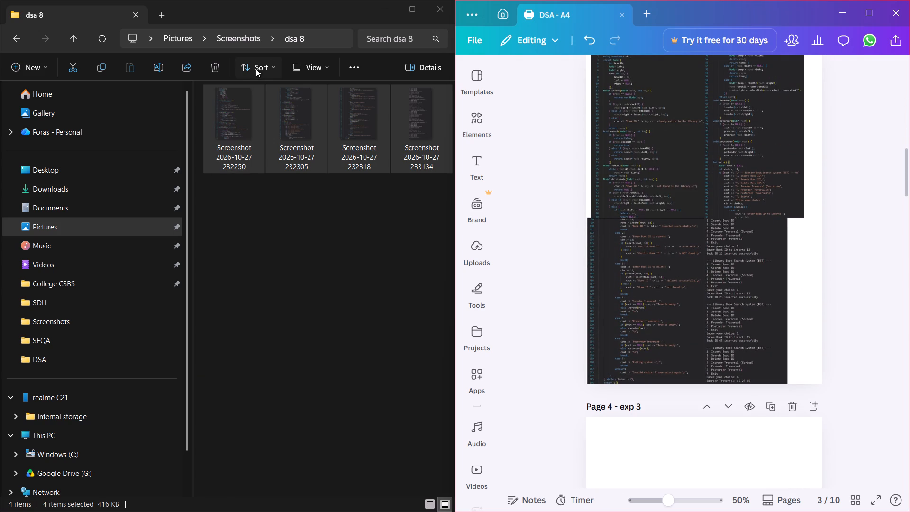
left_click(272, 41)
left_click(300, 188)
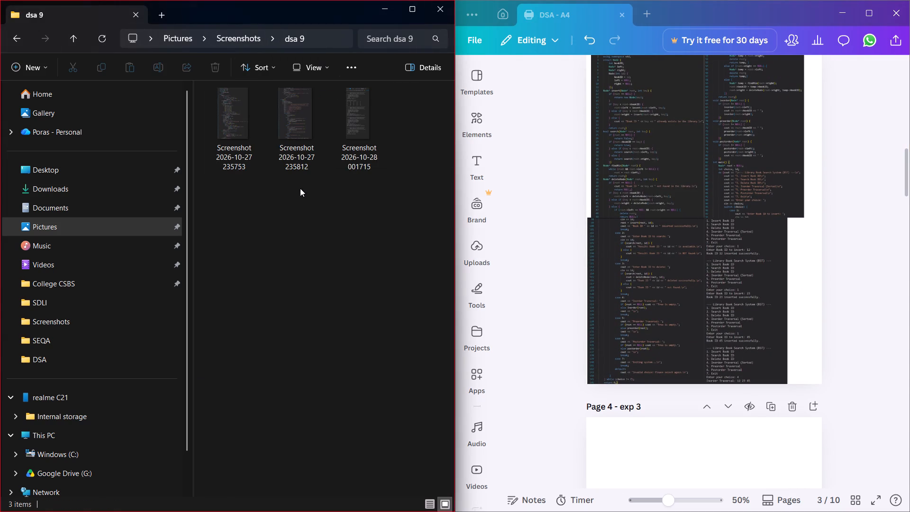
Select all three dsa 9 screenshots and add them to blank page 4 of the Canva design.
scroll(675, 359, "down", 2)
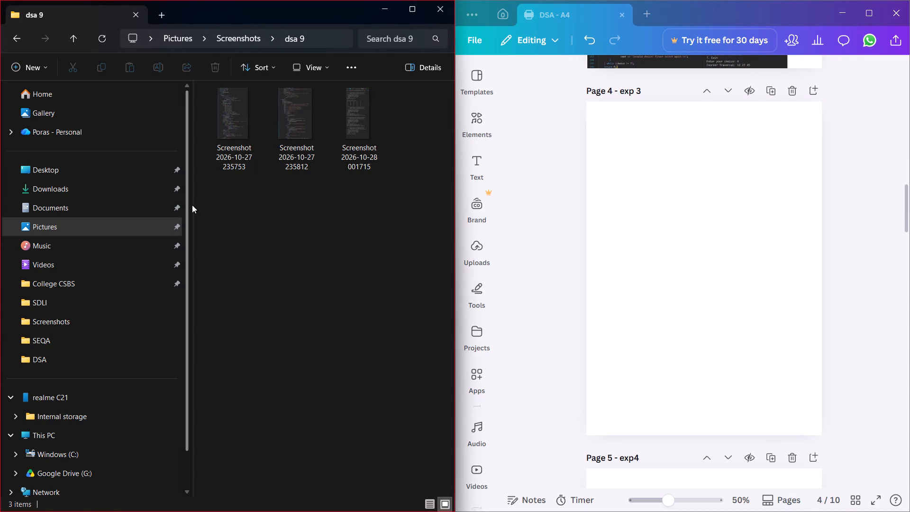
left_click_drag(227, 213, 351, 112)
left_click_drag(265, 125, 660, 205)
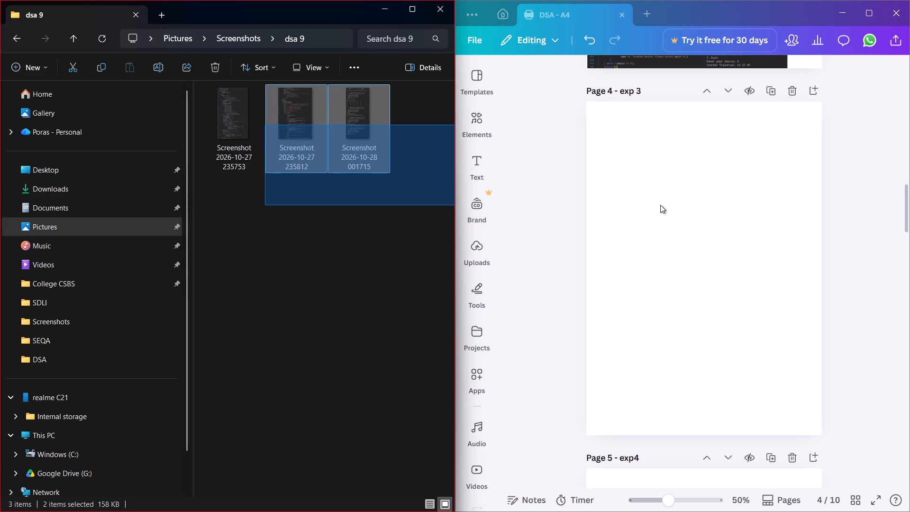
left_click_drag(660, 205, 548, 208)
left_click_drag(288, 233, 350, 137)
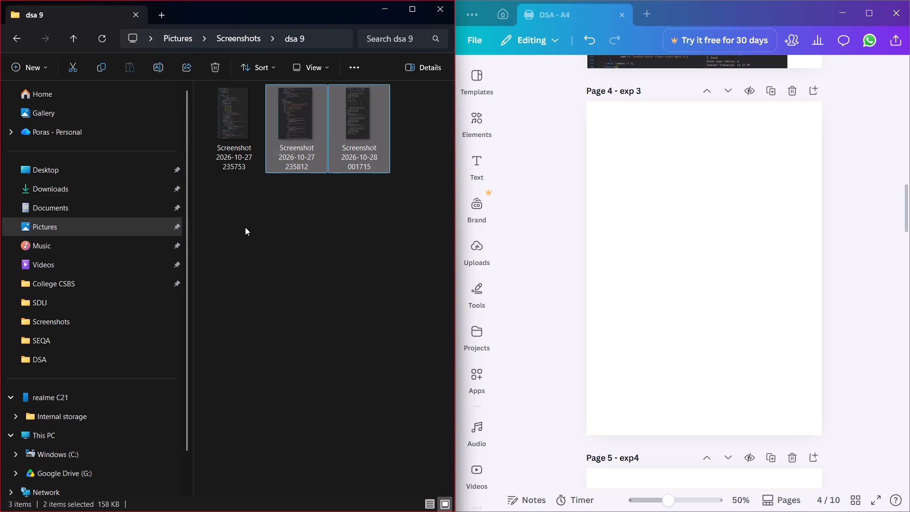
left_click_drag(245, 227, 243, 216)
left_click_drag(238, 190, 352, 143)
left_click_drag(268, 133, 372, 198)
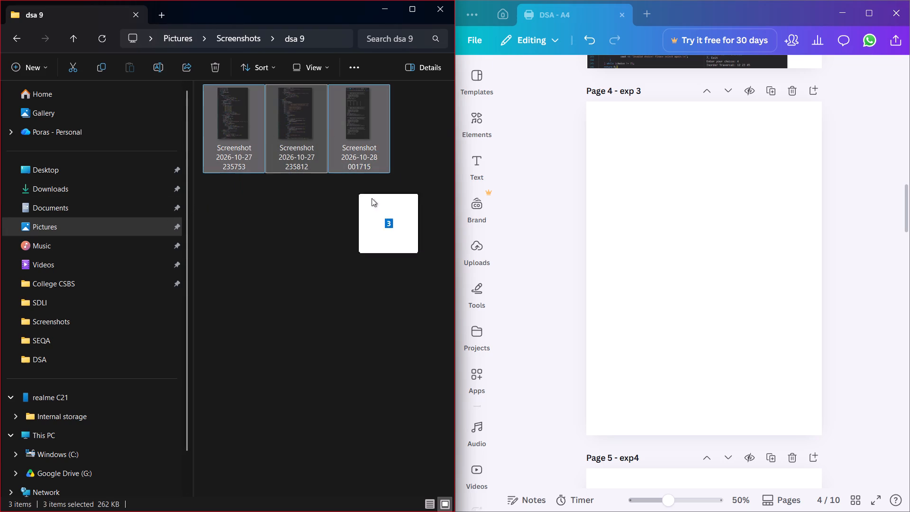
left_click_drag(372, 198, 587, 188)
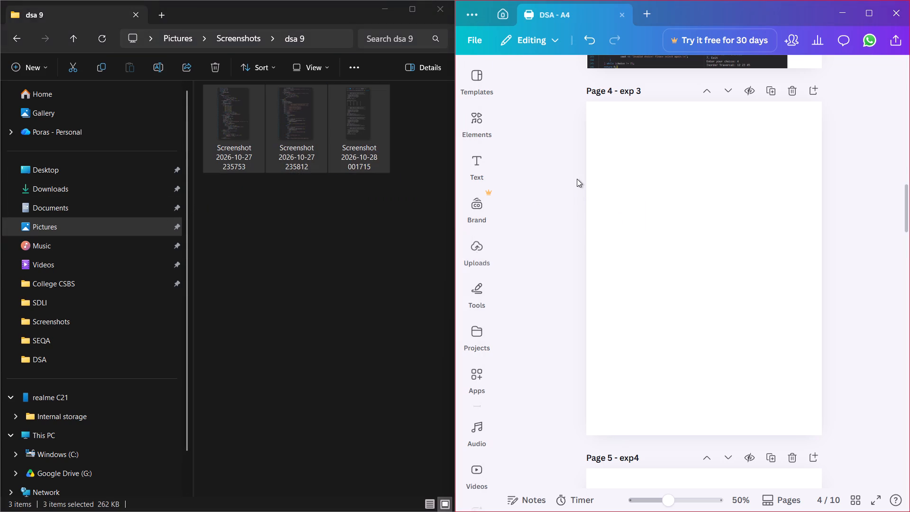
Spread page 4's screenshots: #include code in the upper-left corner, main() code beside it at the top edge, terminal output at the lower right.
left_click_drag(709, 242, 706, 242)
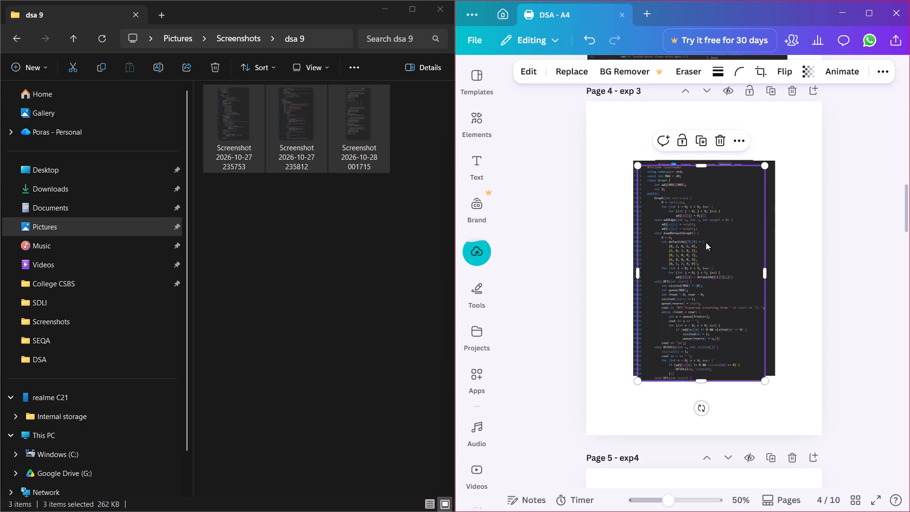
left_click_drag(706, 242, 656, 177)
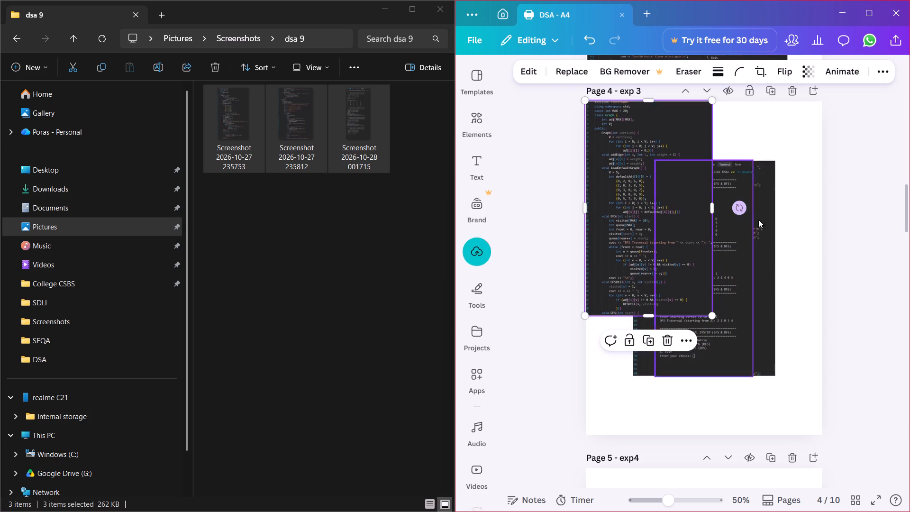
left_click_drag(737, 224, 886, 361)
left_click_drag(722, 319, 799, 262)
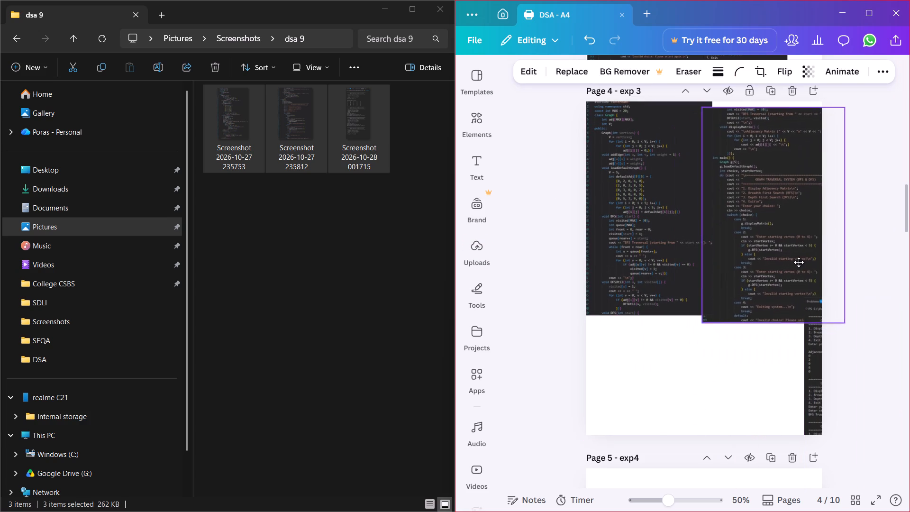
left_click_drag(799, 262, 801, 259)
Rotate page 4's terminal output screenshot a quarter turn counter-clockwise and place it in the page's lower-left corner.
left_click(818, 367)
left_click_drag(818, 367, 652, 390)
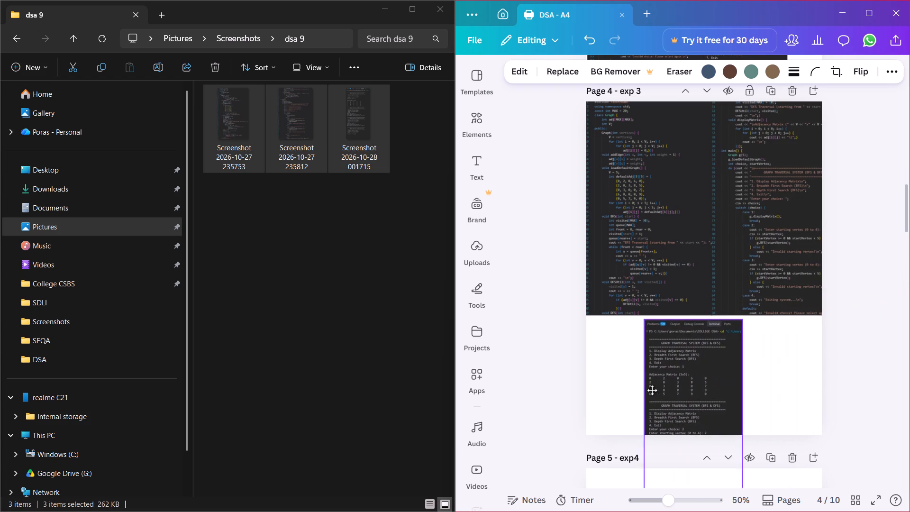
left_click_drag(652, 390, 650, 286)
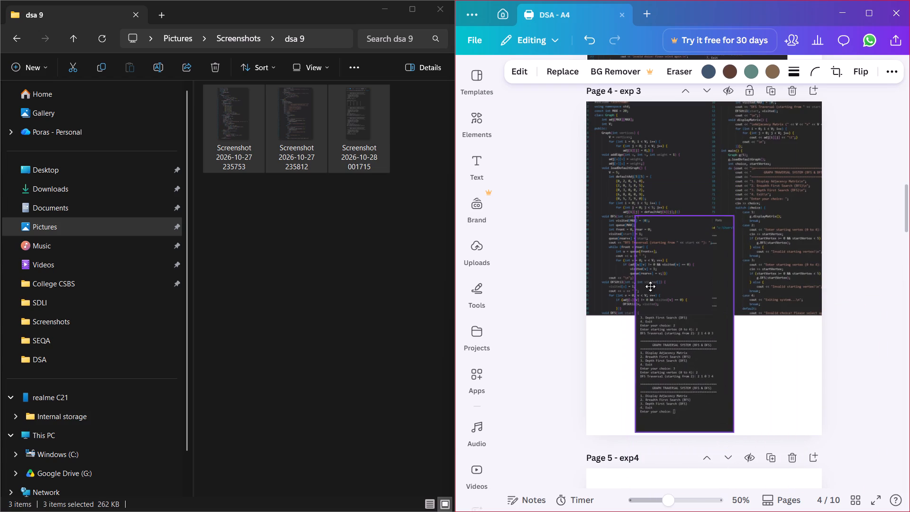
left_click_drag(650, 286, 639, 283)
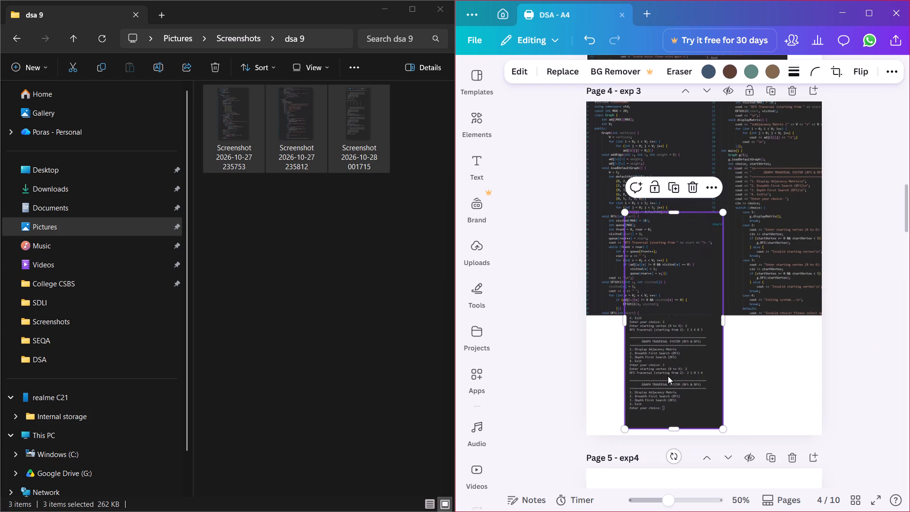
left_click_drag(668, 456, 765, 411)
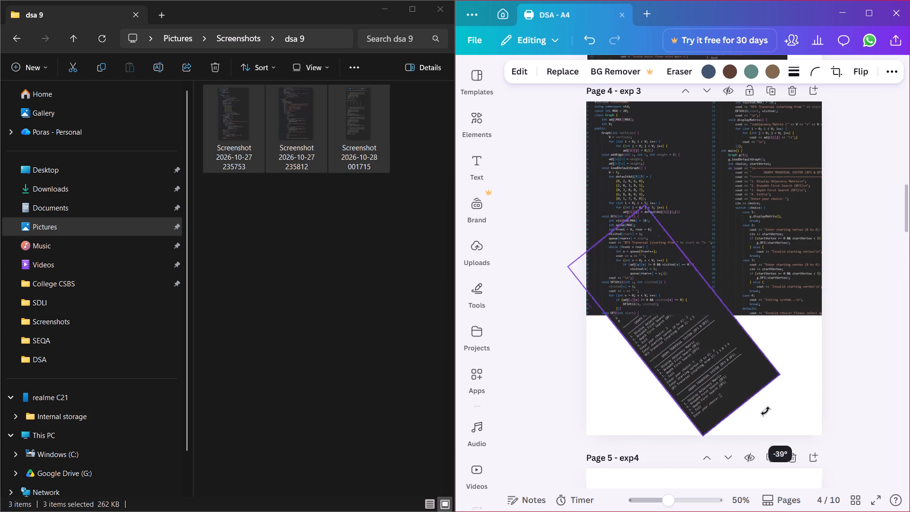
left_click_drag(765, 411, 807, 320)
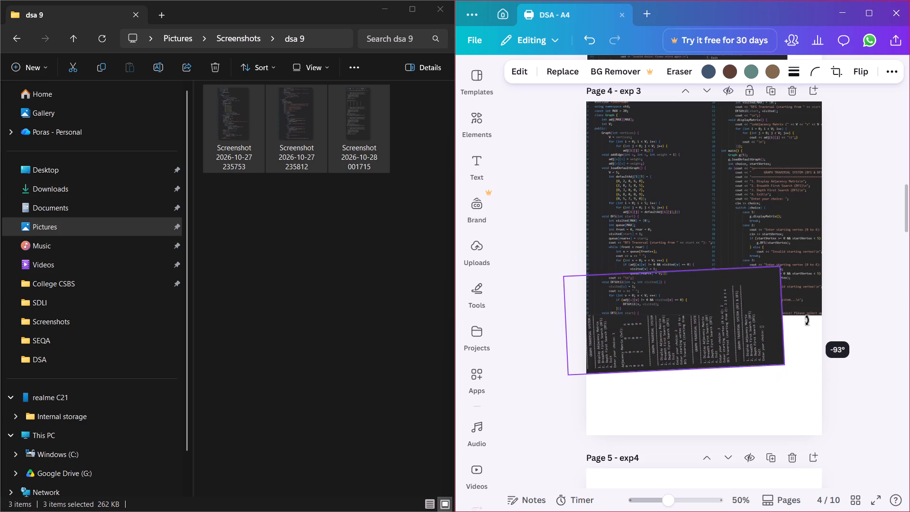
left_click_drag(807, 320, 807, 326)
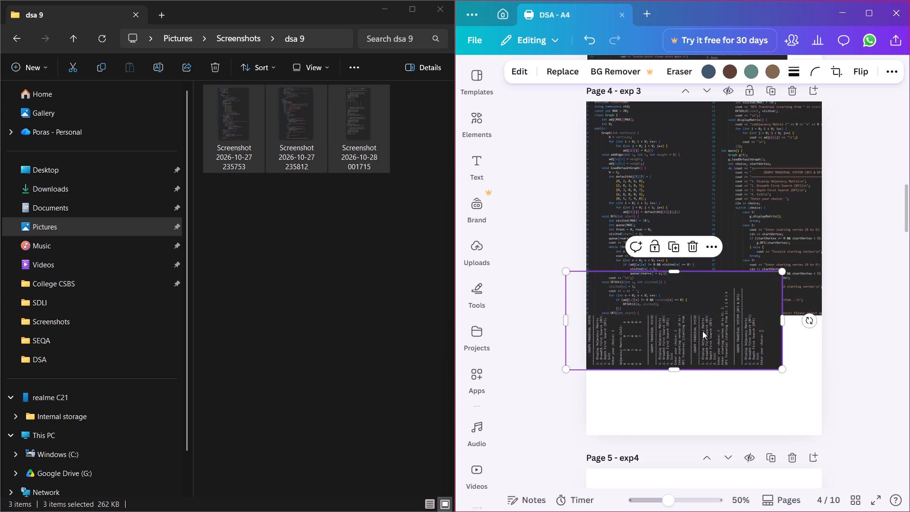
left_click_drag(702, 331, 724, 394)
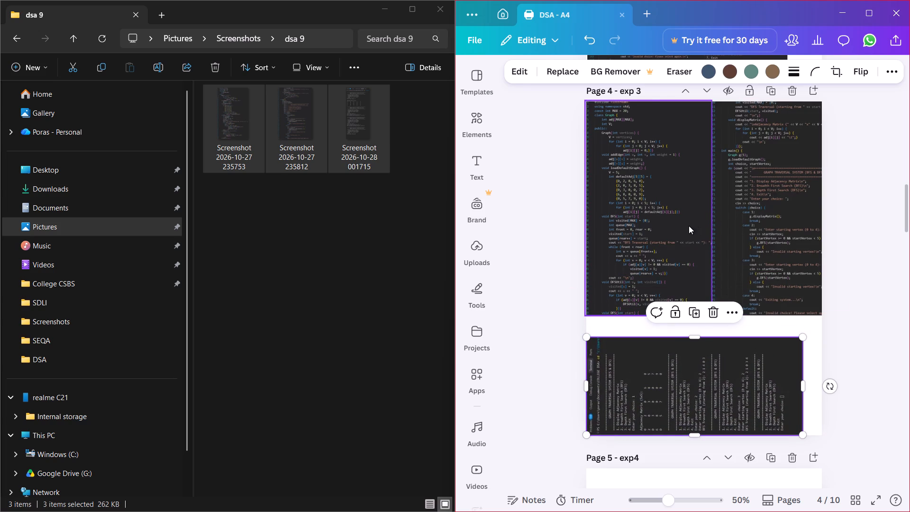
Shrink the #include and main() code screenshots to about half the page width each, fitting side by side at page 4's top edge.
left_click(689, 226)
left_click_drag(712, 318, 691, 313)
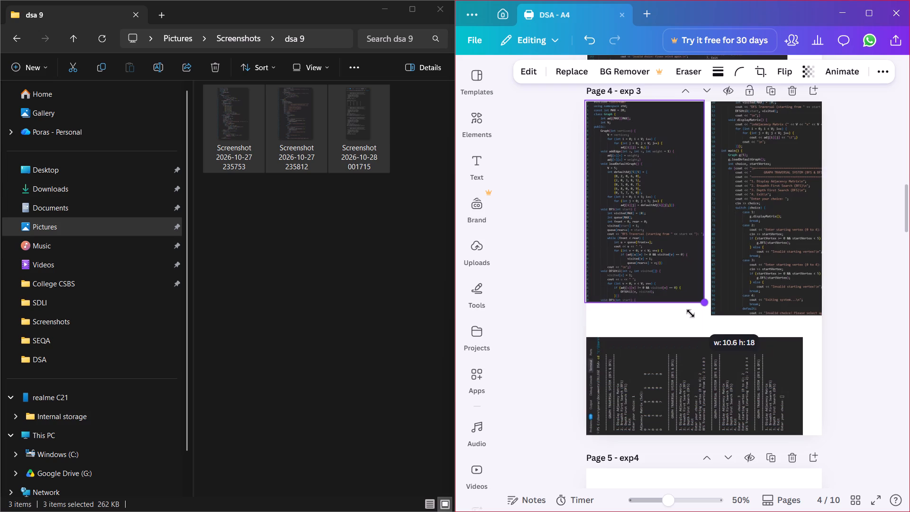
left_click_drag(691, 313, 686, 311)
left_click(748, 266)
left_click_drag(768, 263, 763, 261)
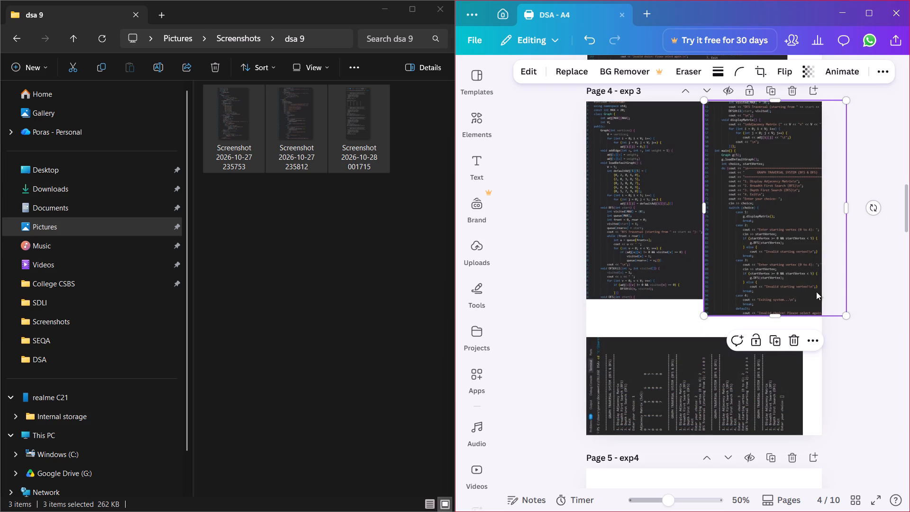
left_click_drag(848, 313, 797, 291)
left_click(764, 229)
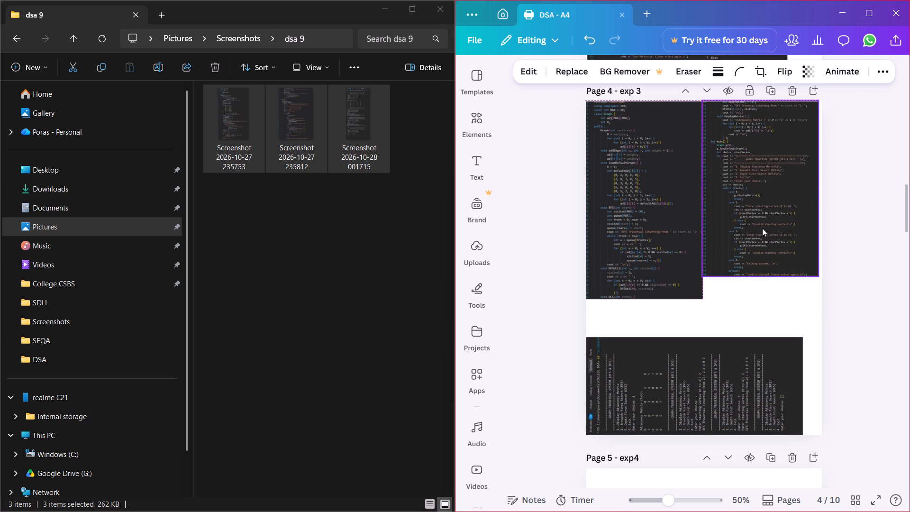
left_click(663, 243)
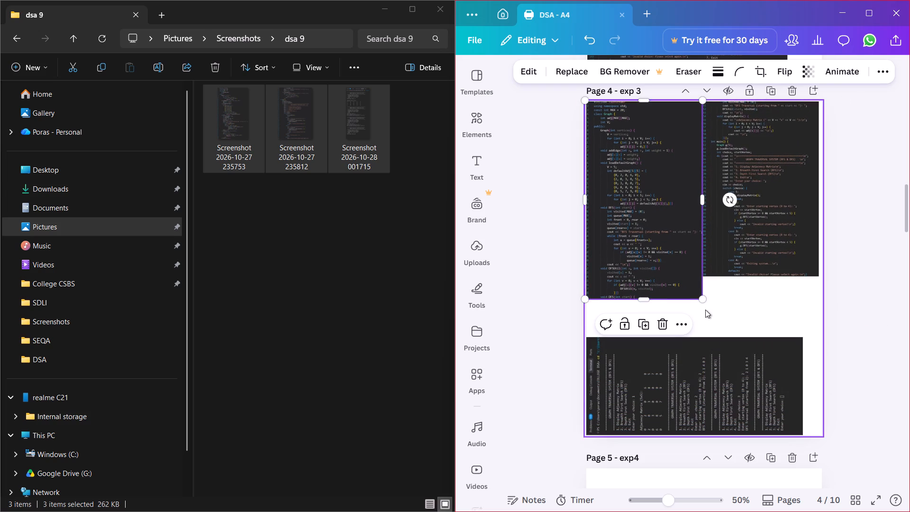
Enlarge the rotated terminal output screenshot from its upper-right corner to span page 4's full width.
left_click(704, 351)
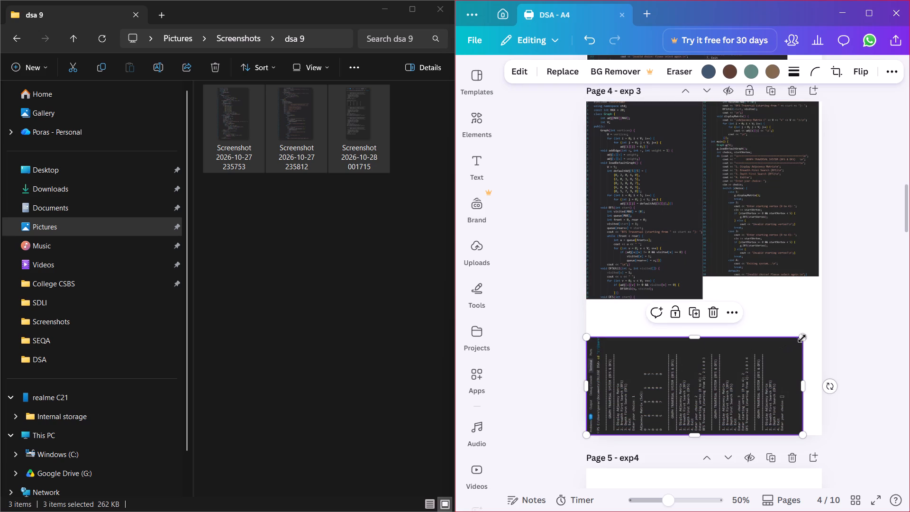
left_click_drag(805, 336, 822, 335)
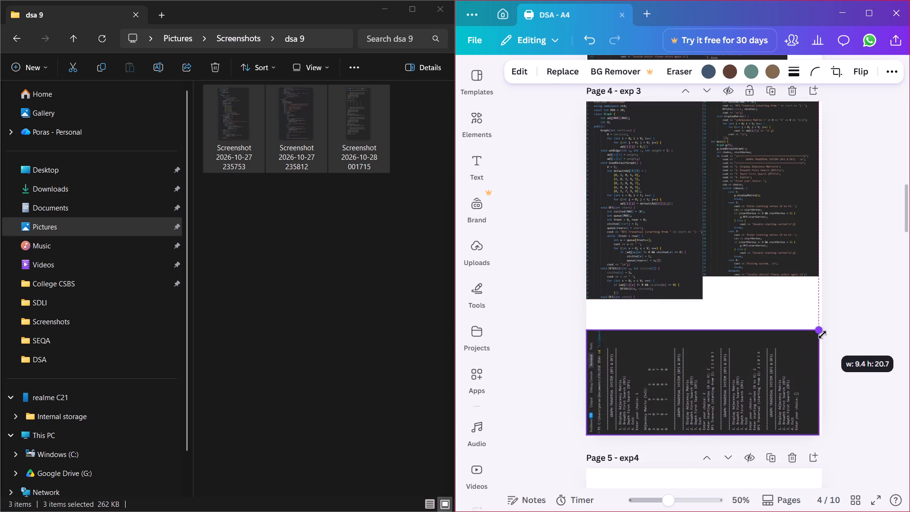
left_click_drag(822, 335, 826, 335)
left_click(837, 261)
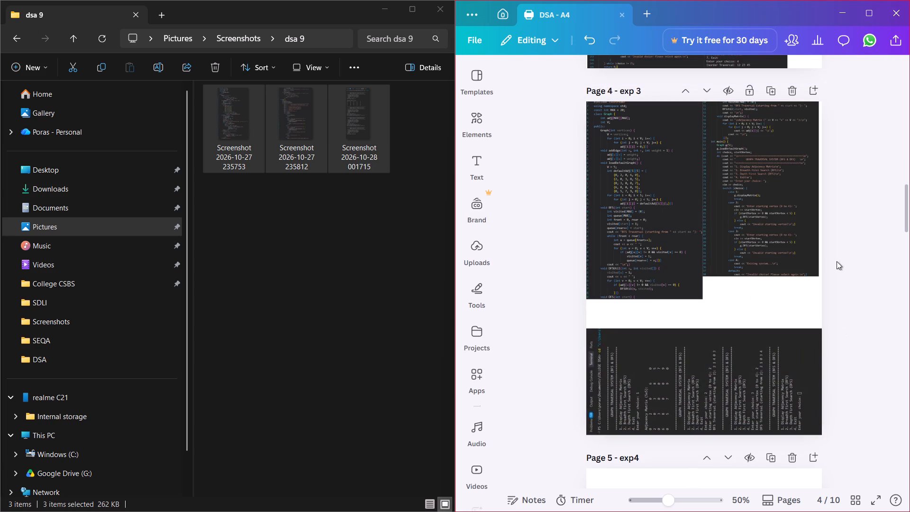
Review the screenshot layouts on pages 1 to 4 of the design.
scroll(725, 217, "up", 2)
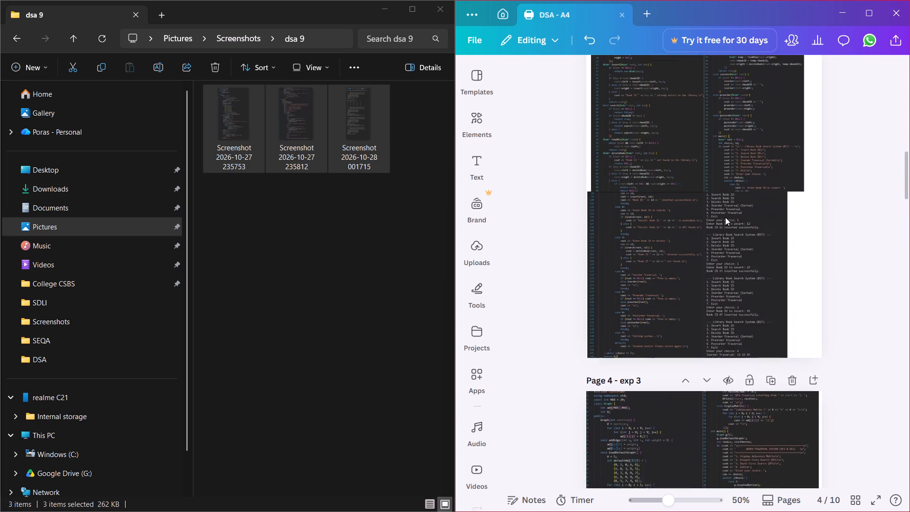
scroll(725, 217, "up", 5)
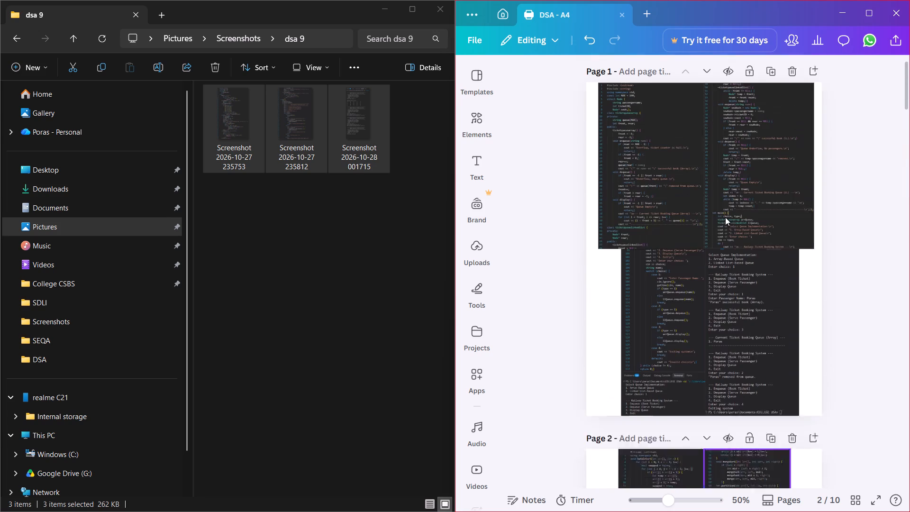
scroll(725, 217, "up", 1)
scroll(725, 217, "down", 7)
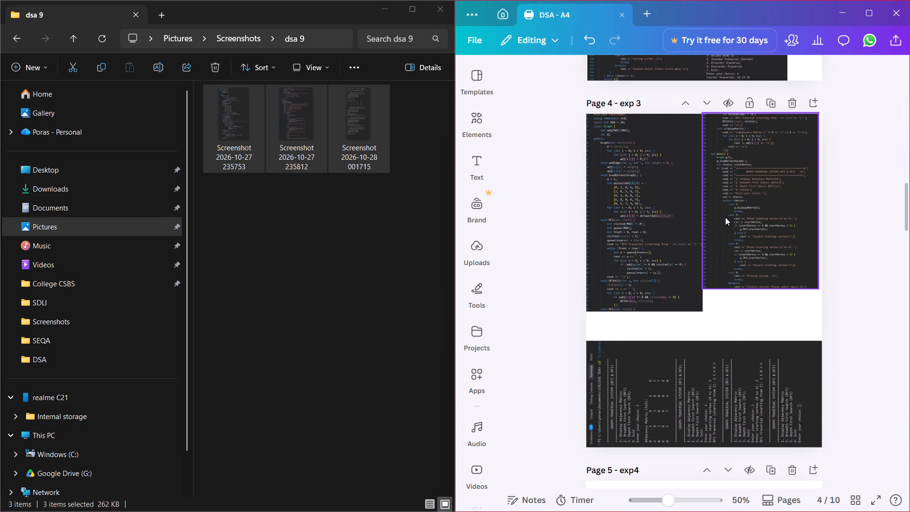
Shrink page 4's two code screenshots slightly from their outer lower corners, leaving narrow margins at the page's side edges.
left_click(646, 252)
left_click_drag(586, 300, 586, 300)
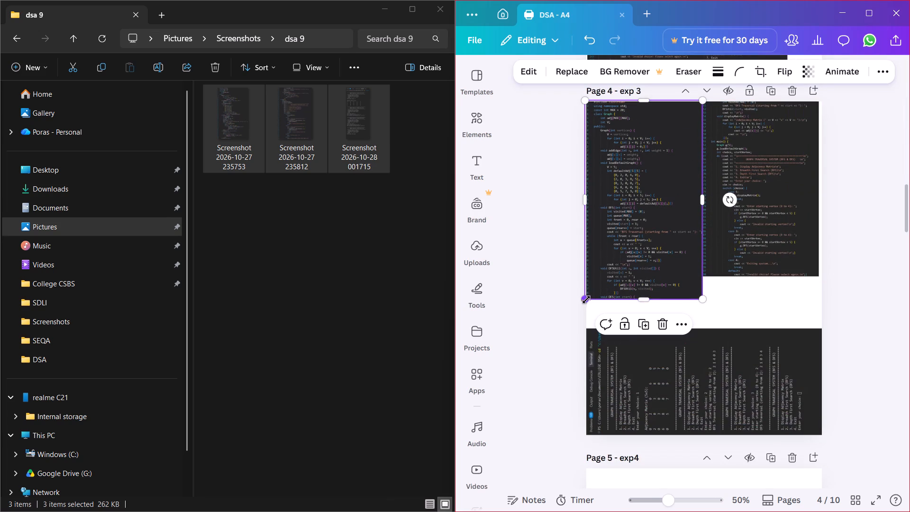
left_click_drag(586, 300, 606, 297)
left_click(606, 297)
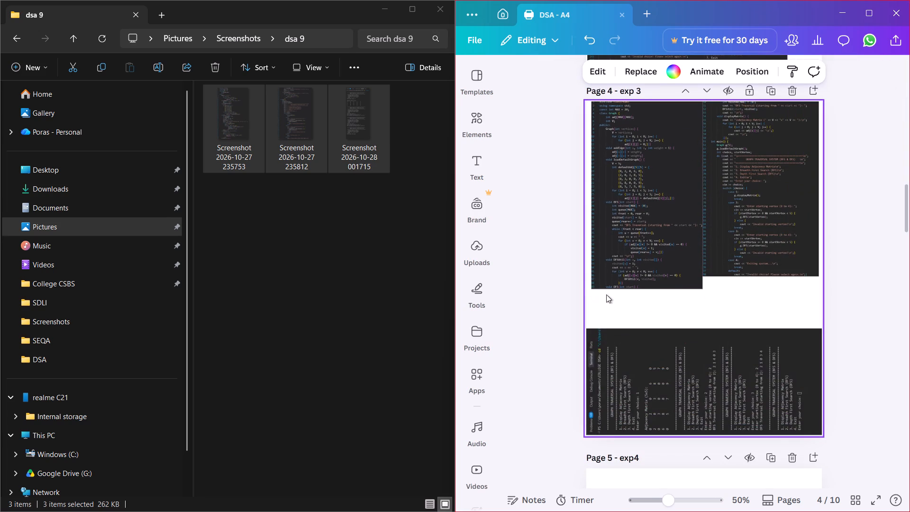
left_click(606, 265)
left_click(746, 247)
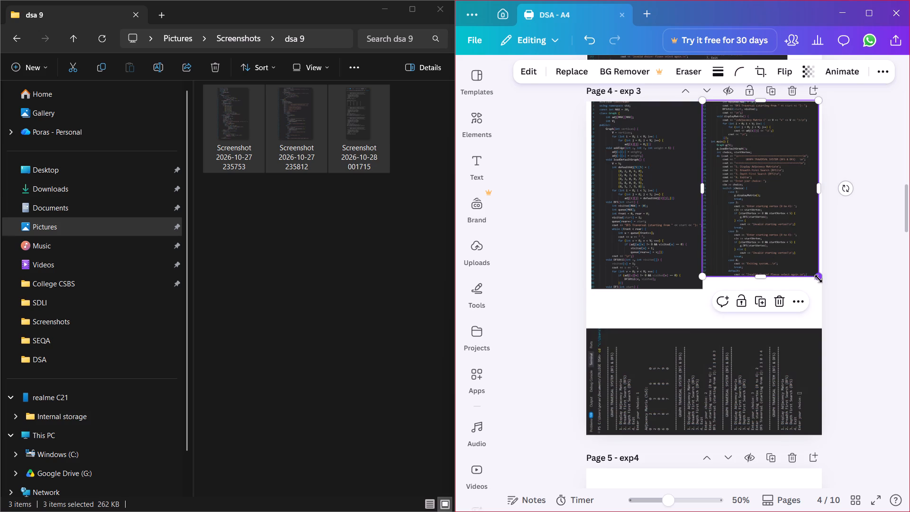
left_click_drag(819, 279, 808, 277)
left_click(849, 254)
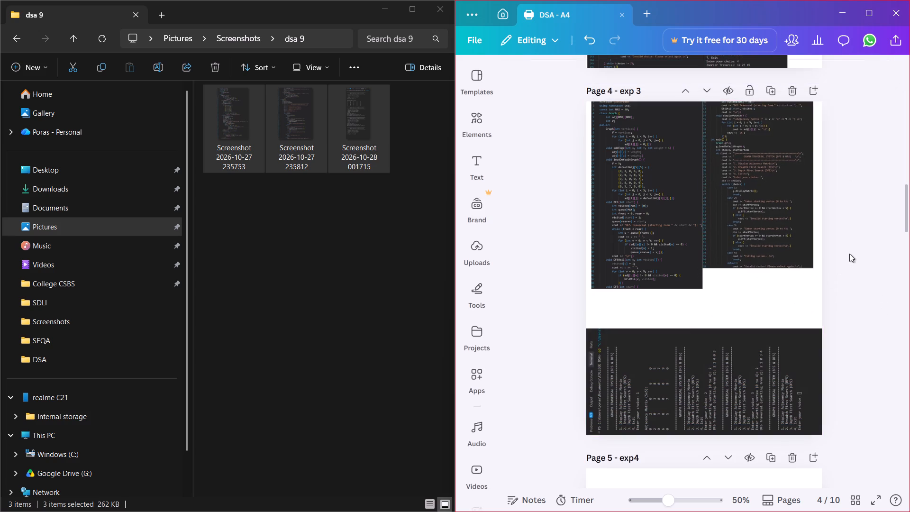
Look over the finished page 4, the pages after it, and the earlier pages back to page 1.
scroll(760, 253, "up", 2)
scroll(760, 253, "down", 3)
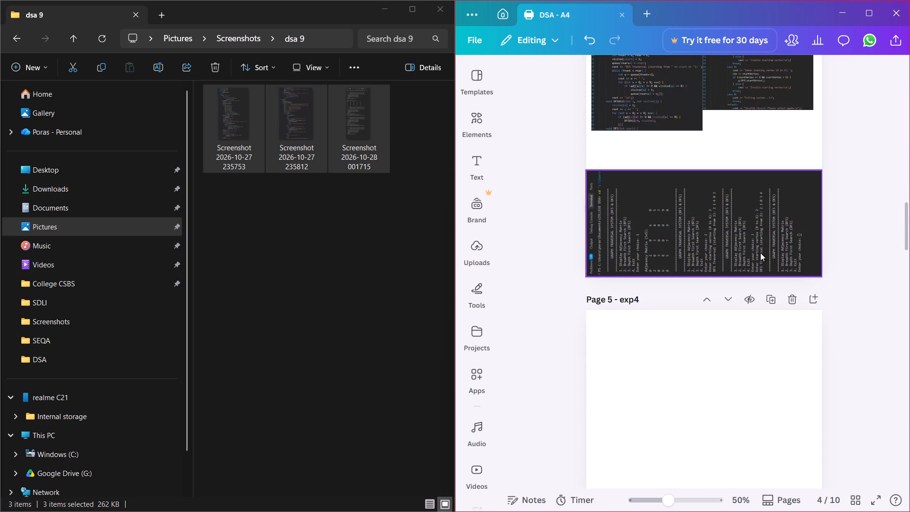
scroll(721, 283, "down", 1)
scroll(711, 322, "down", 3)
scroll(704, 348, "up", 3)
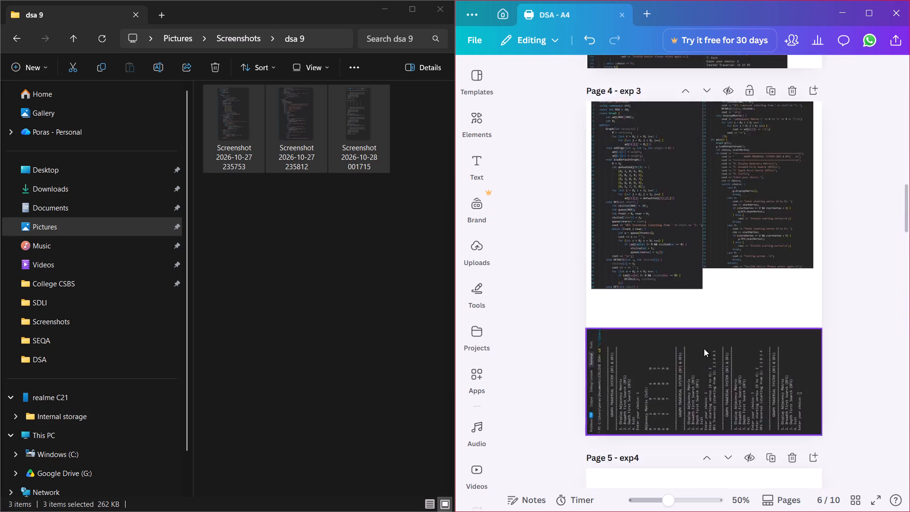
scroll(704, 348, "up", 11)
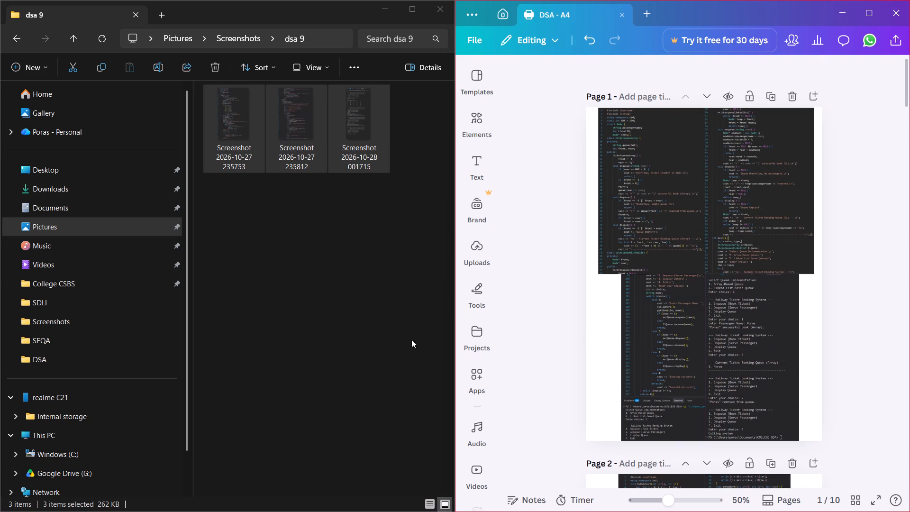
left_click(378, 309)
scroll(895, 52, "up", 1)
Start a PDF download of the design limited to pages 1–4, deselecting pages 5 to 10.
left_click(893, 41)
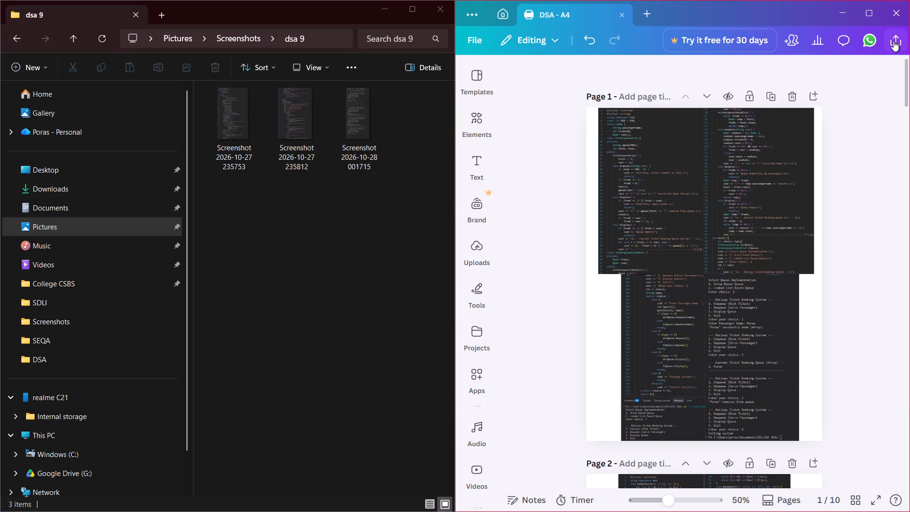
left_click(685, 332)
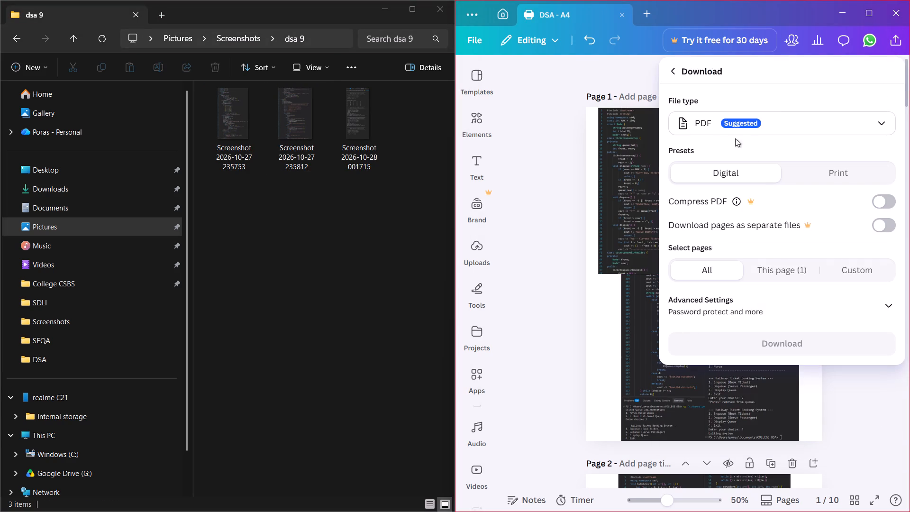
left_click(854, 265)
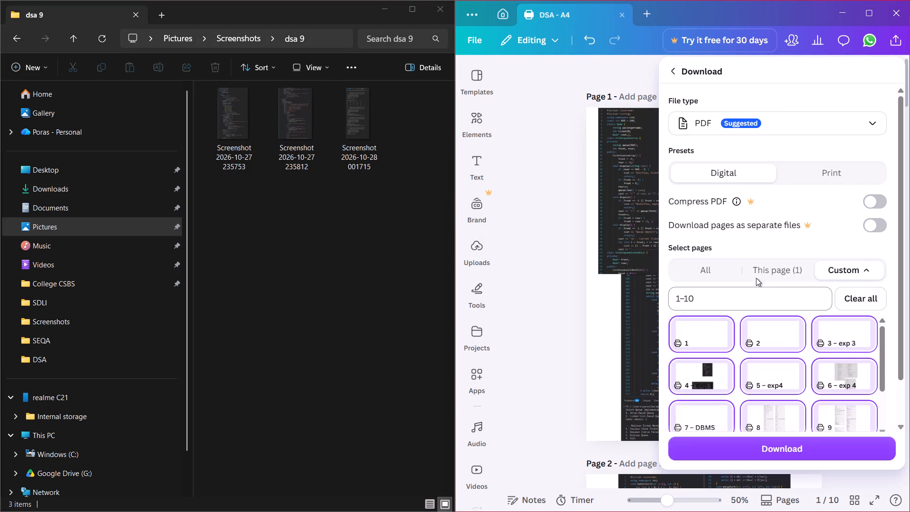
left_click(780, 381)
left_click(822, 373)
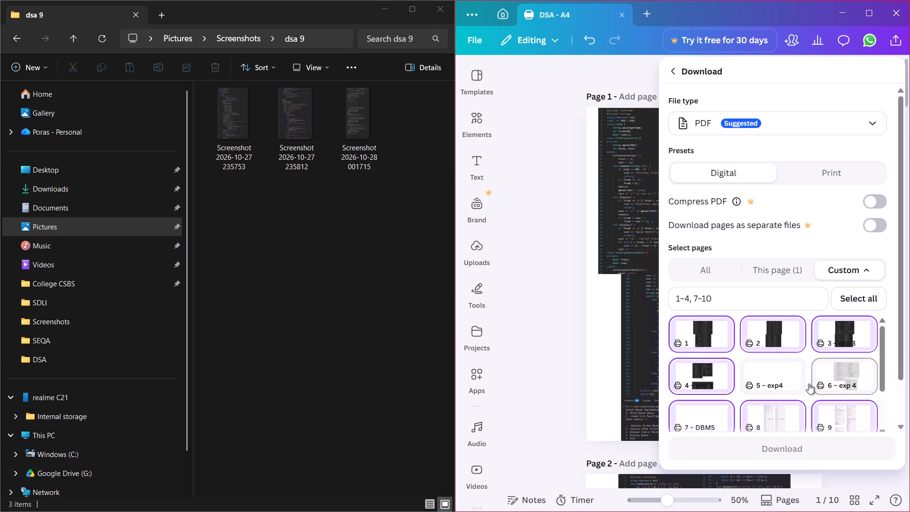
left_click(712, 413)
left_click(779, 411)
left_click(827, 411)
scroll(815, 367, "down", 1)
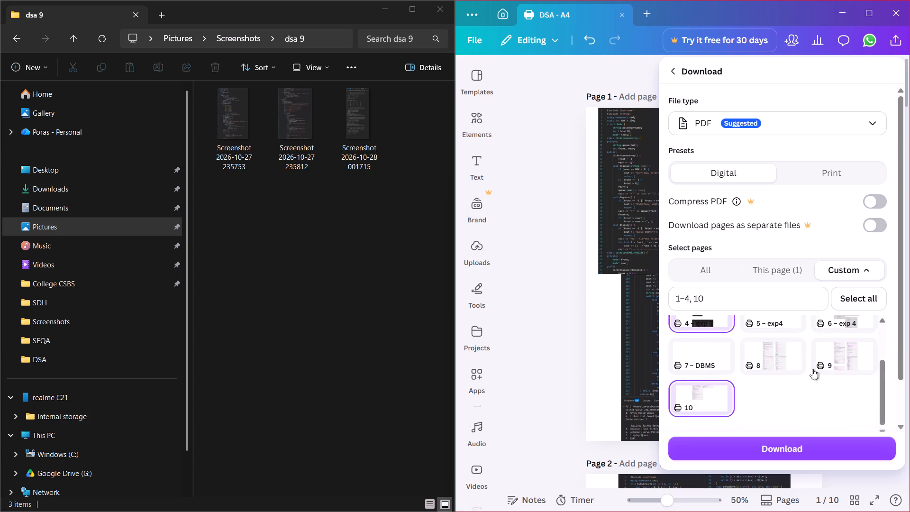
left_click(701, 378)
left_click(710, 389)
scroll(749, 384, "up", 2)
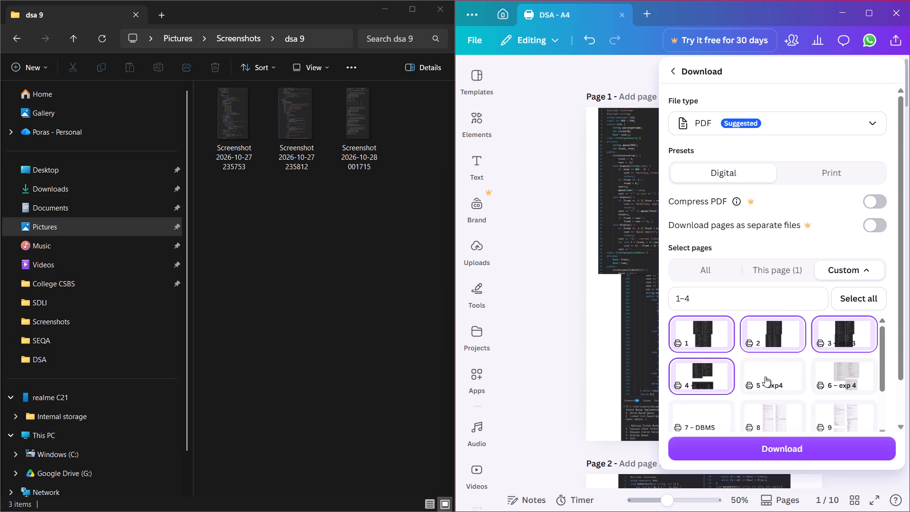
left_click(819, 446)
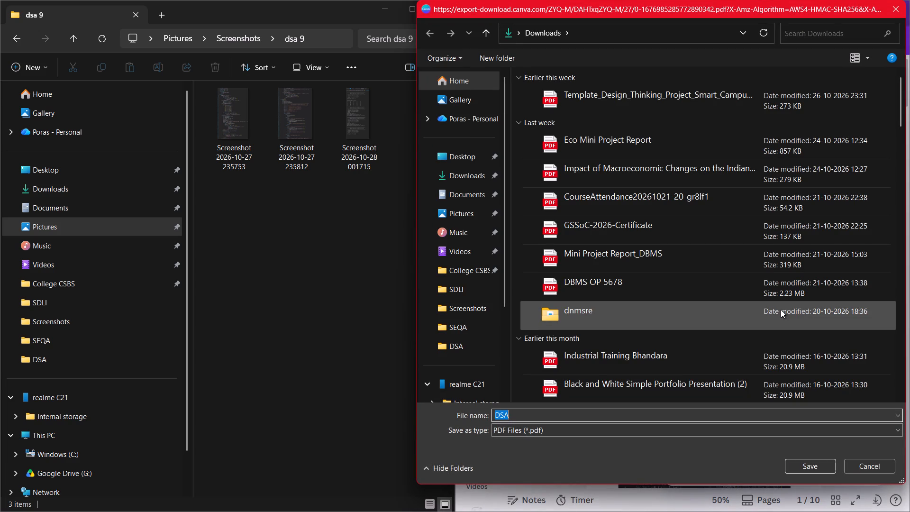
Save the PDF in the Downloads folder as "DSA Out put 5 6 8 9".
left_click(620, 407)
left_click(620, 418)
key("space")
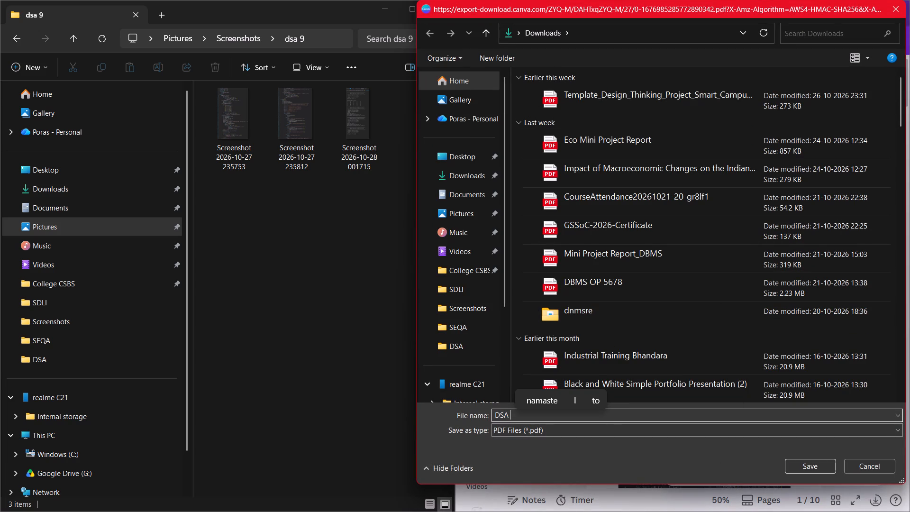
type("Out put")
key("space")
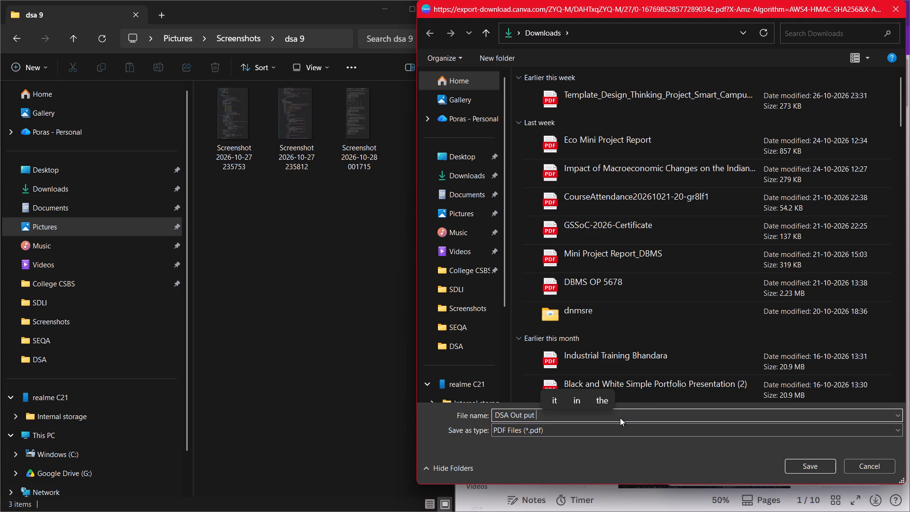
type("5 6 8 9")
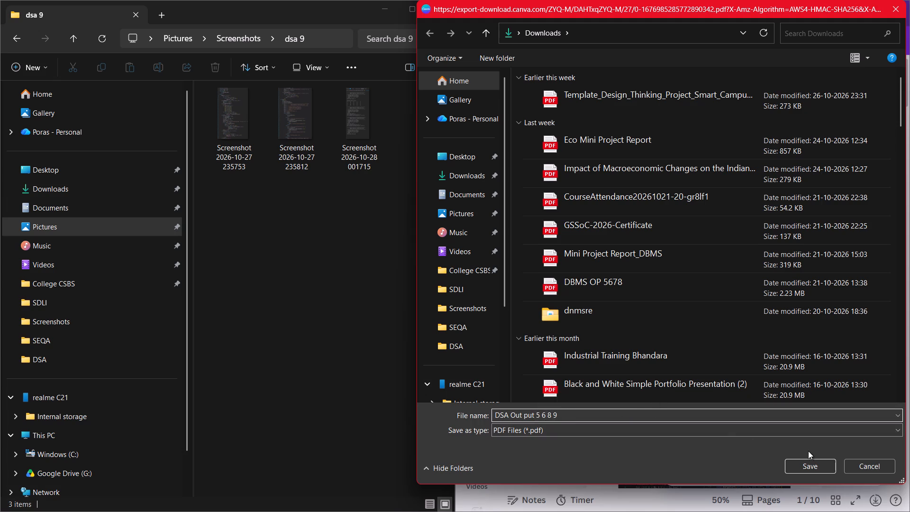
left_click(817, 469)
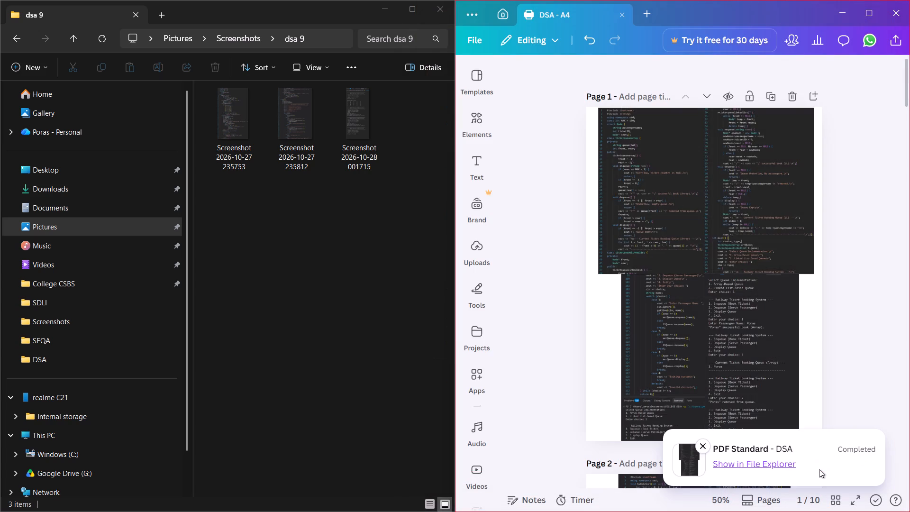